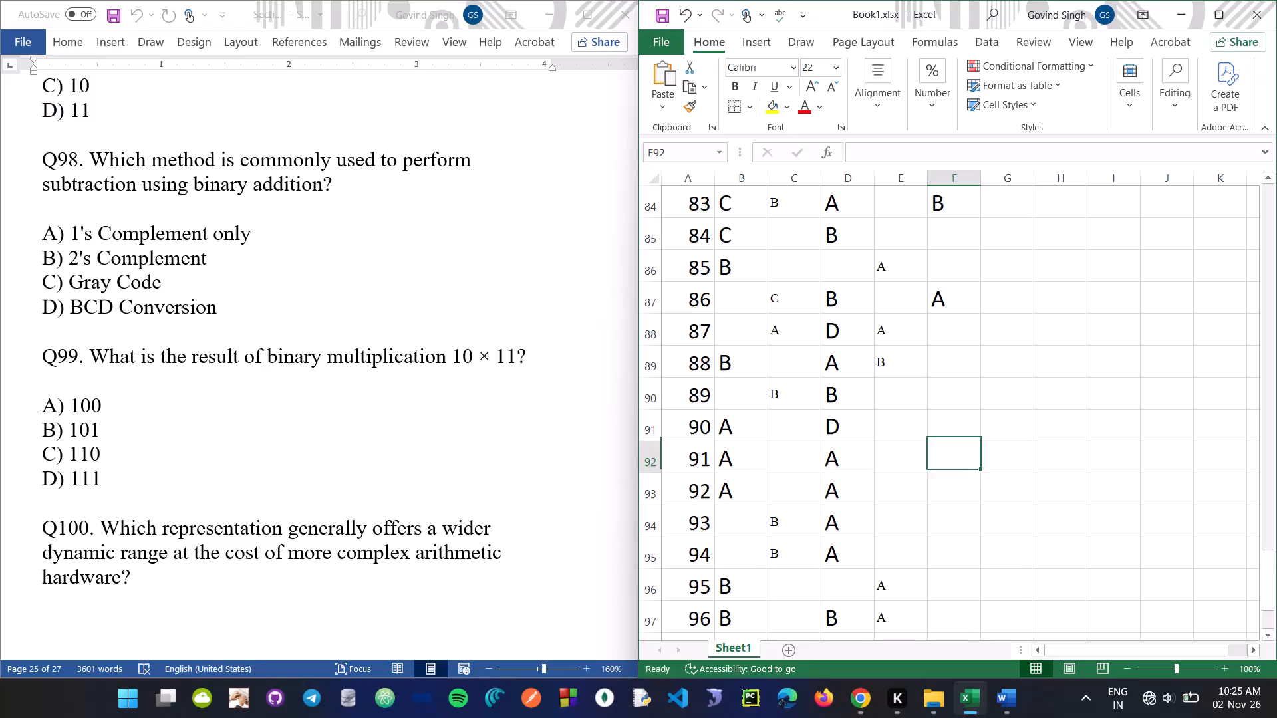
Lower the display brightness to a level below 46.
left_click(1172, 710)
left_click(1109, 550)
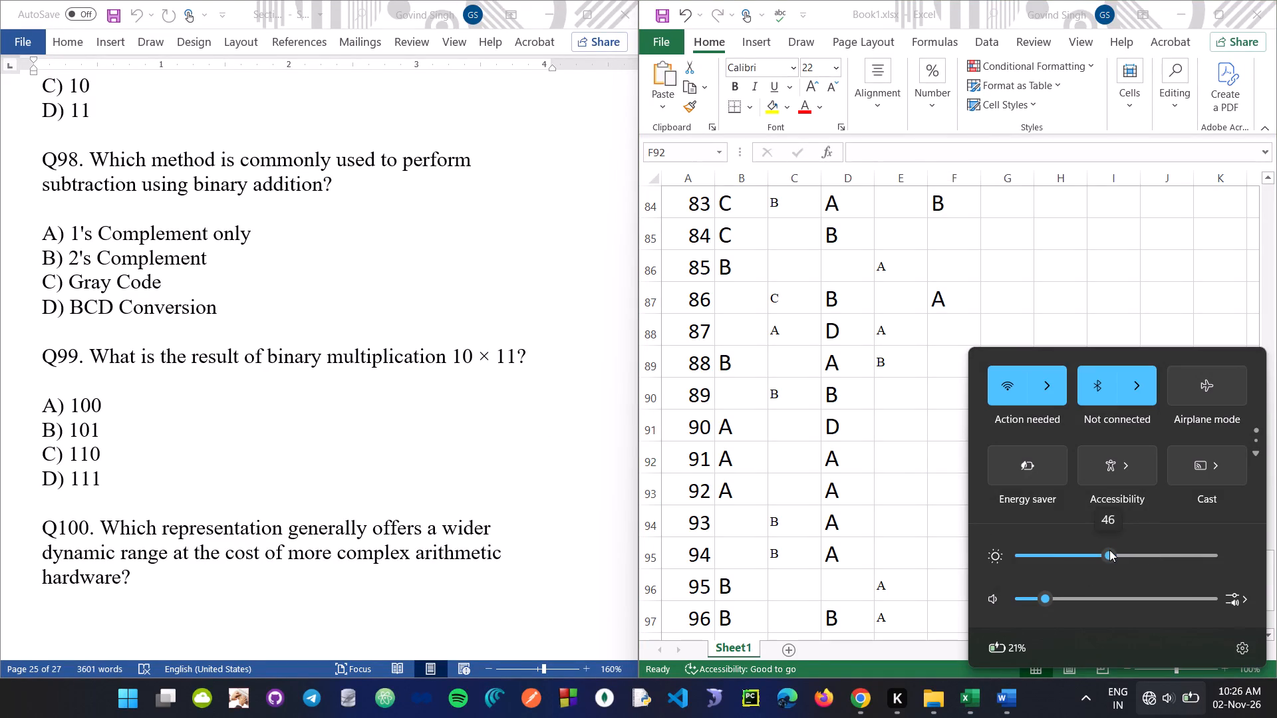
left_click(901, 473)
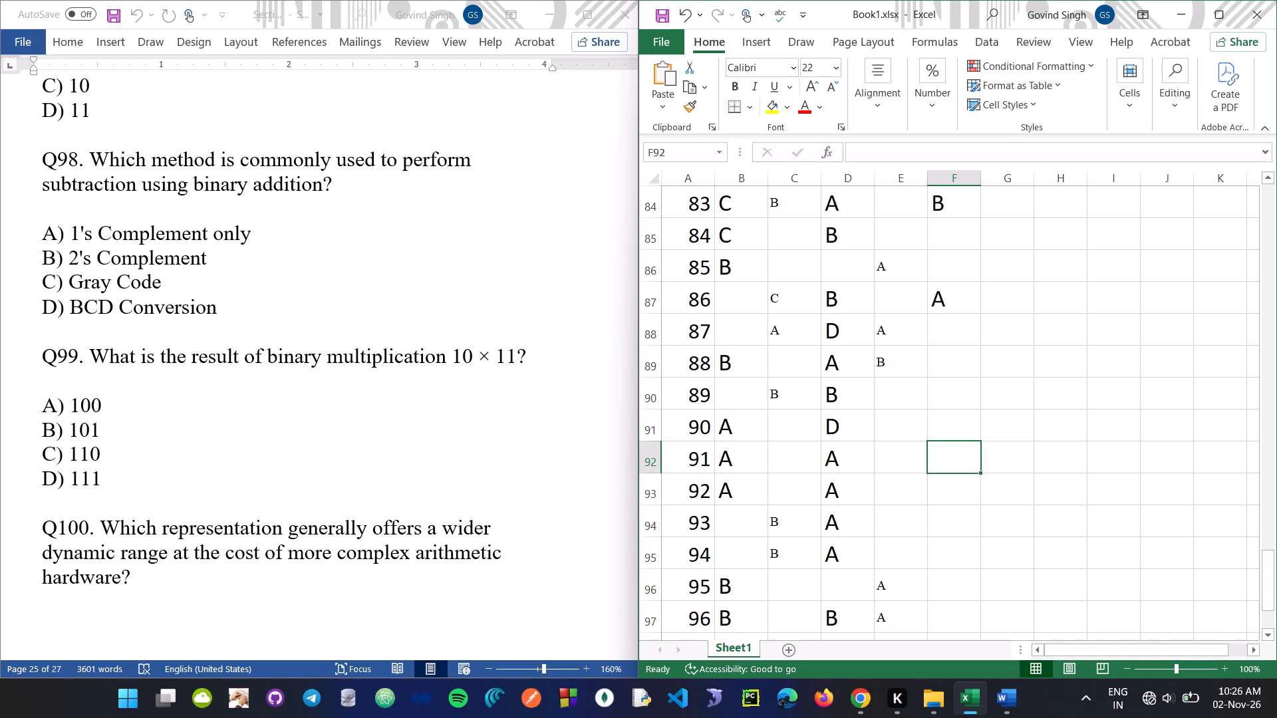
left_click(1162, 701)
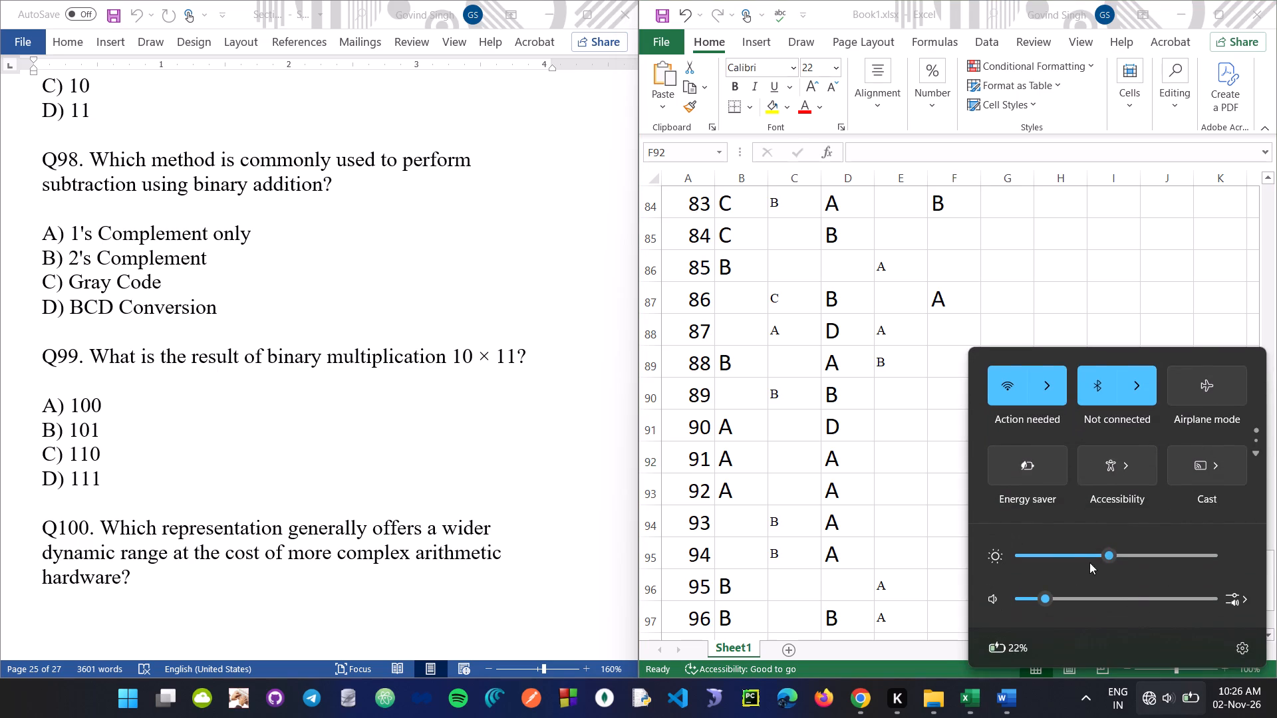
left_click(1071, 548)
left_click(883, 314)
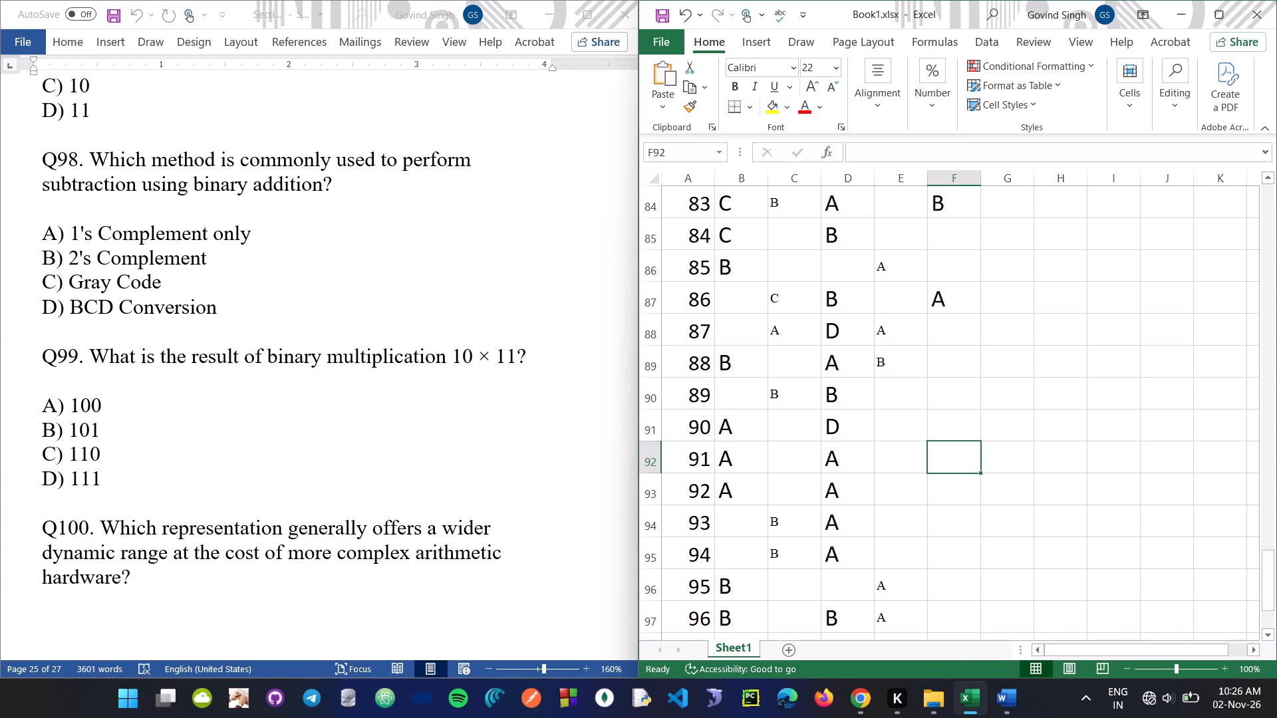
Read question 100 in the Word document and enter B as its answer in column F, cell F101, of the Excel sheet.
scroll(408, 307, "down", 1)
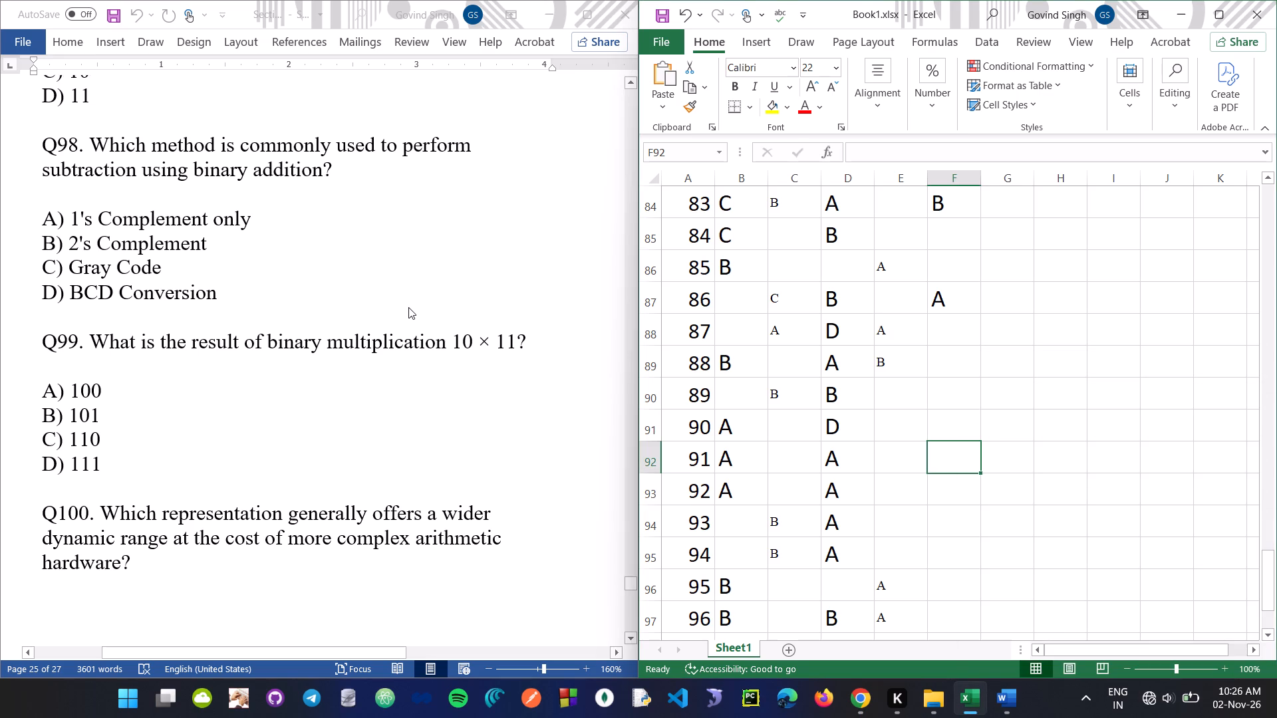
scroll(408, 307, "down", 3)
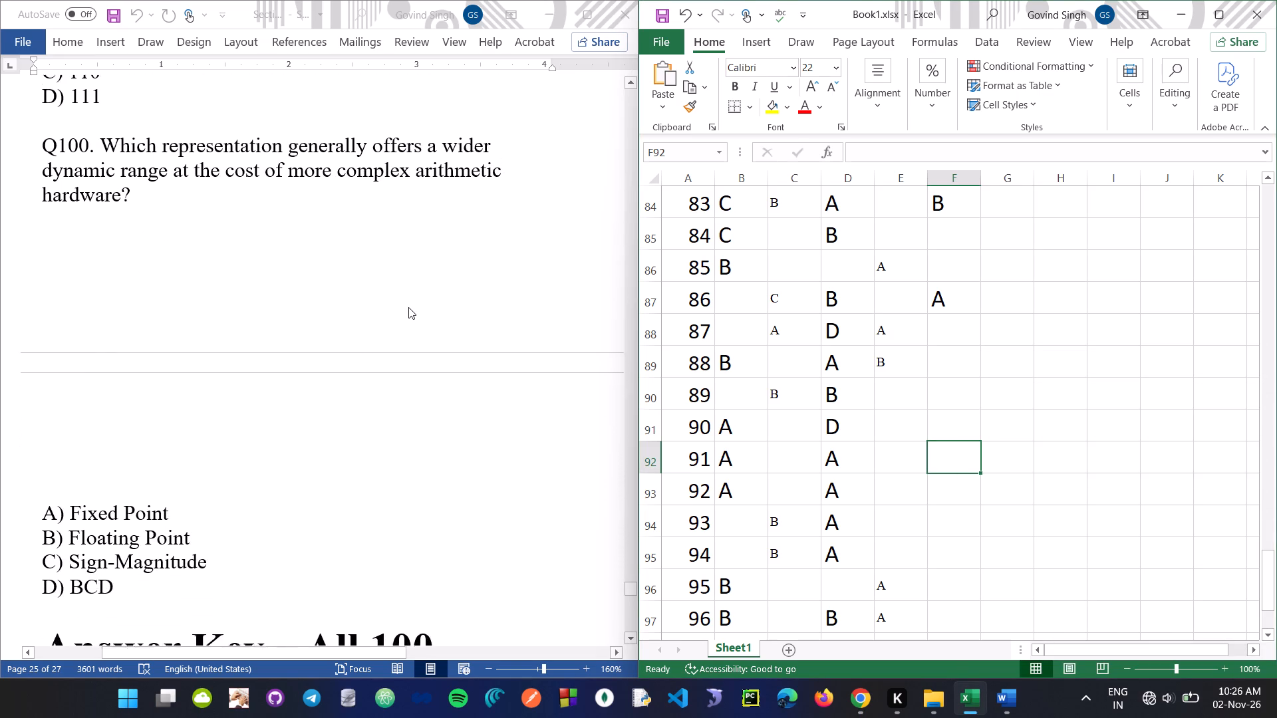
left_click(974, 605)
scroll(974, 605, "down", 1)
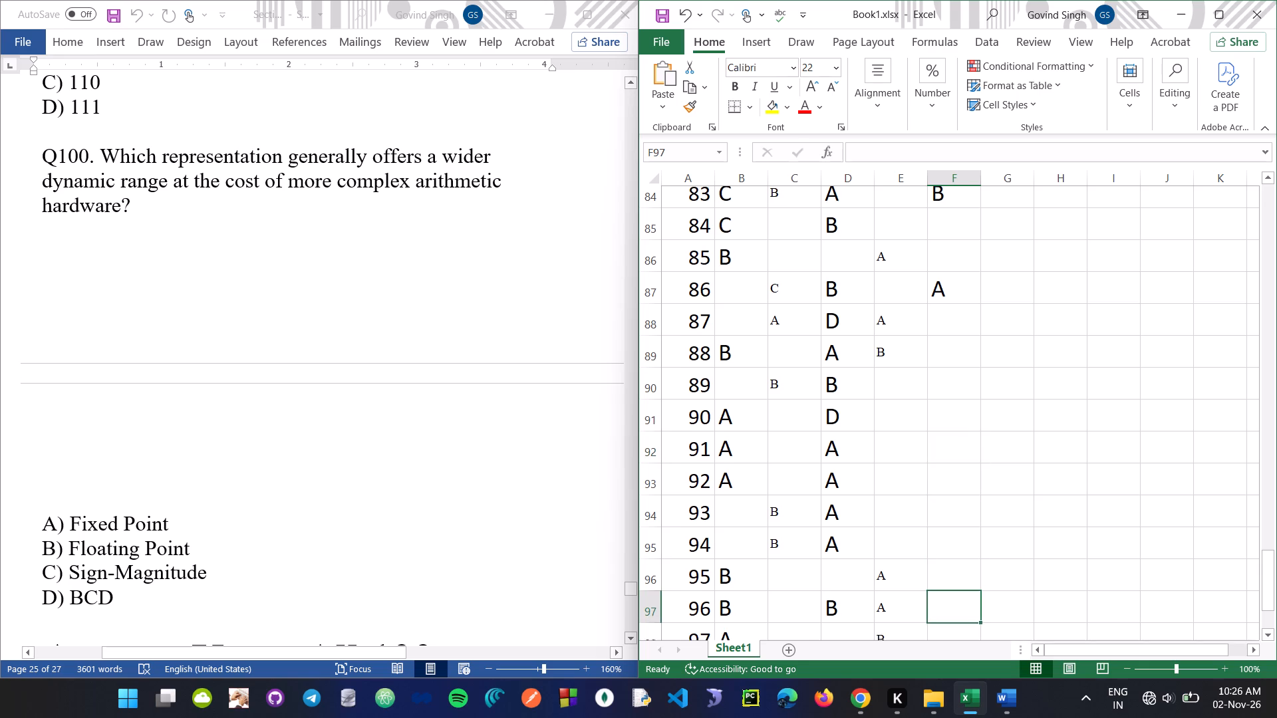
scroll(974, 605, "down", 3)
left_click(960, 588)
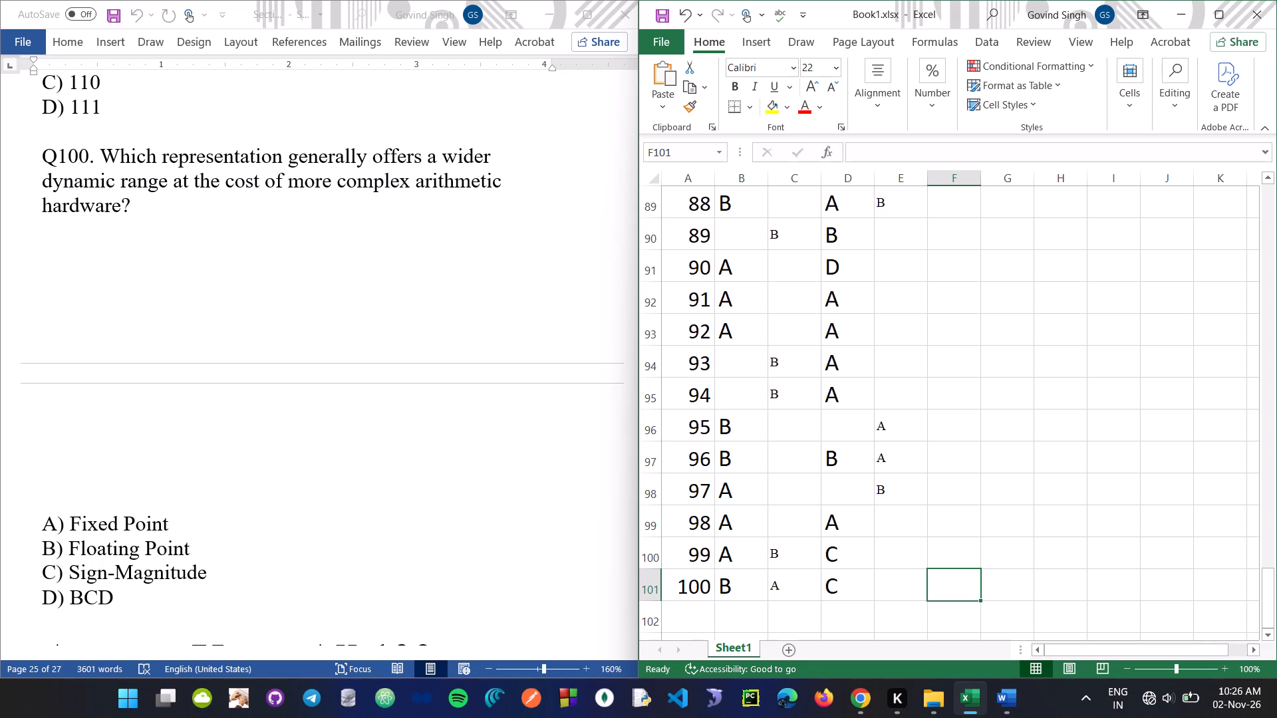
key("b")
key("Up")
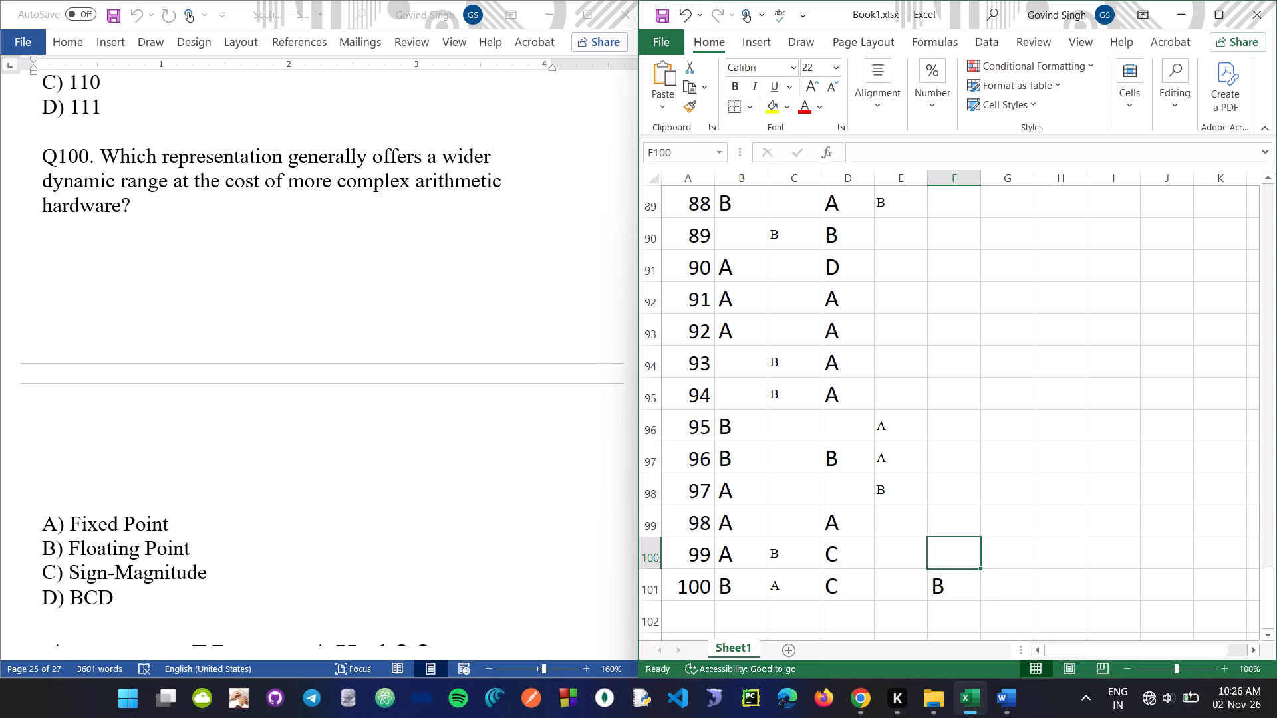
Go back to question 99 on binary multiplication and enter C as its answer in cell F100.
scroll(596, 525, "up", 3)
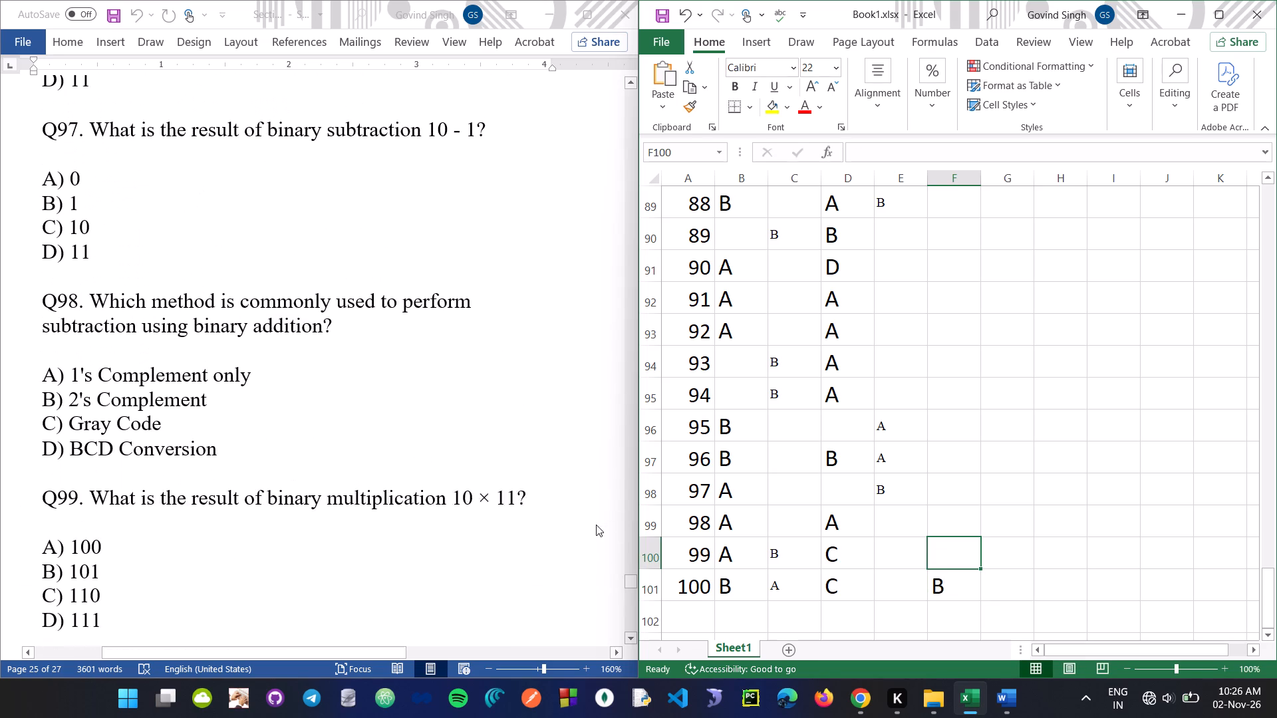
scroll(596, 525, "up", 1)
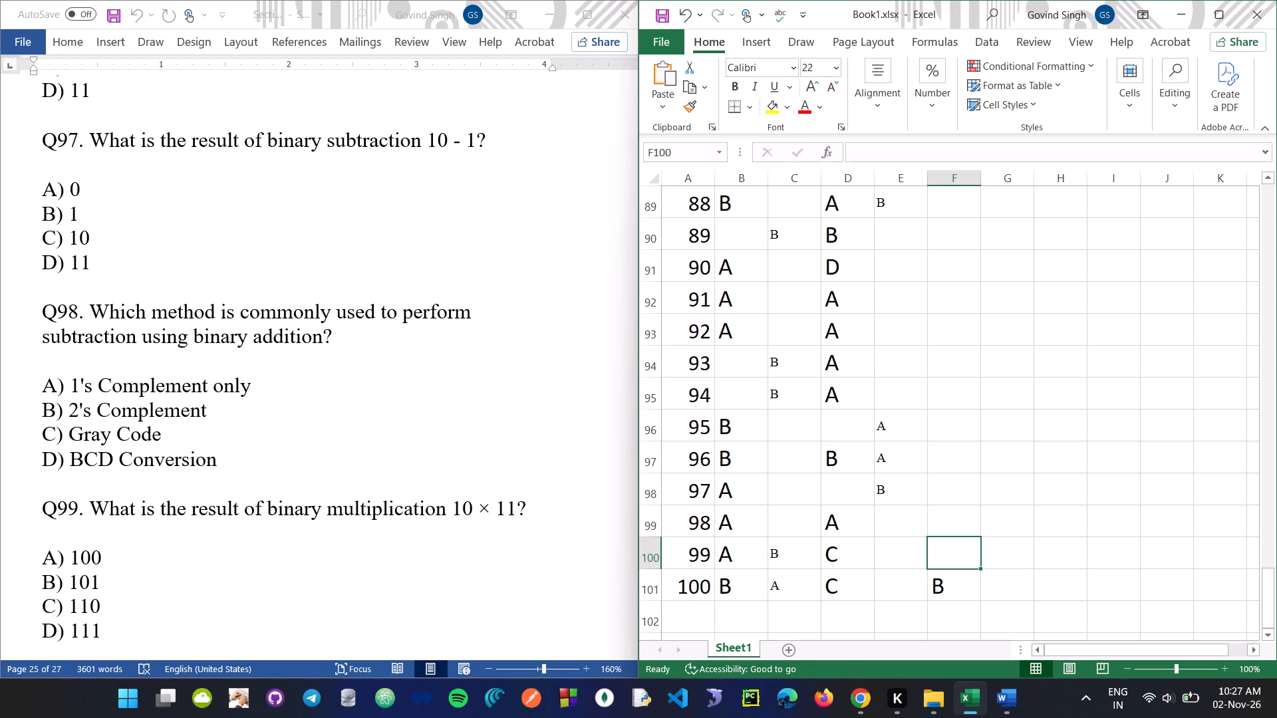
key("c")
key("Up")
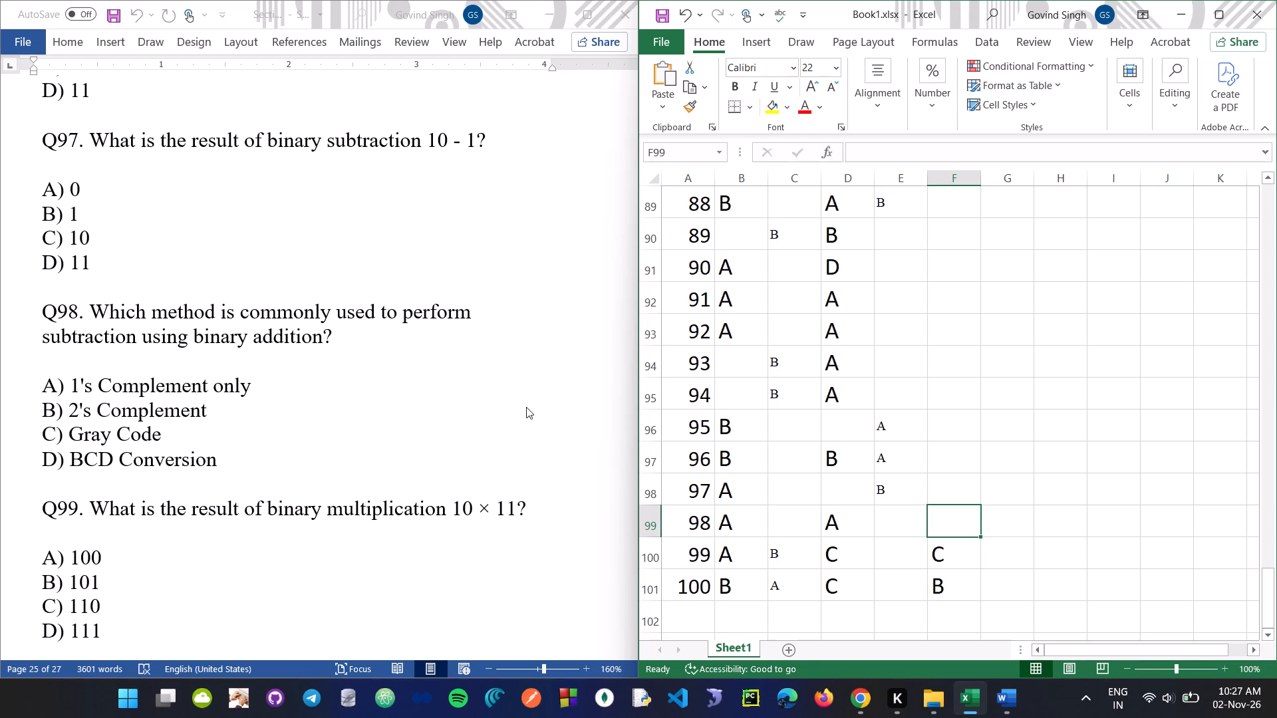
Answer questions 98 and 97 in column F, entering B in F99 and B in F98.
scroll(522, 404, "up", 1)
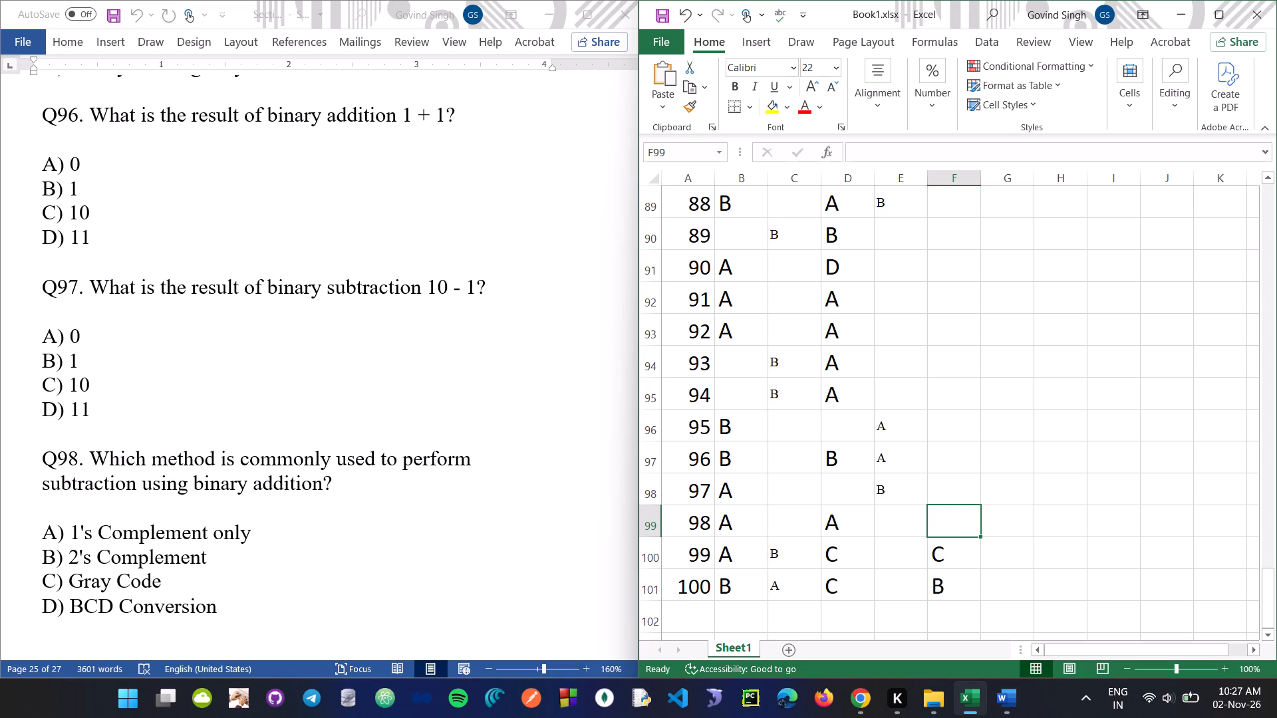
key("b")
key("Up")
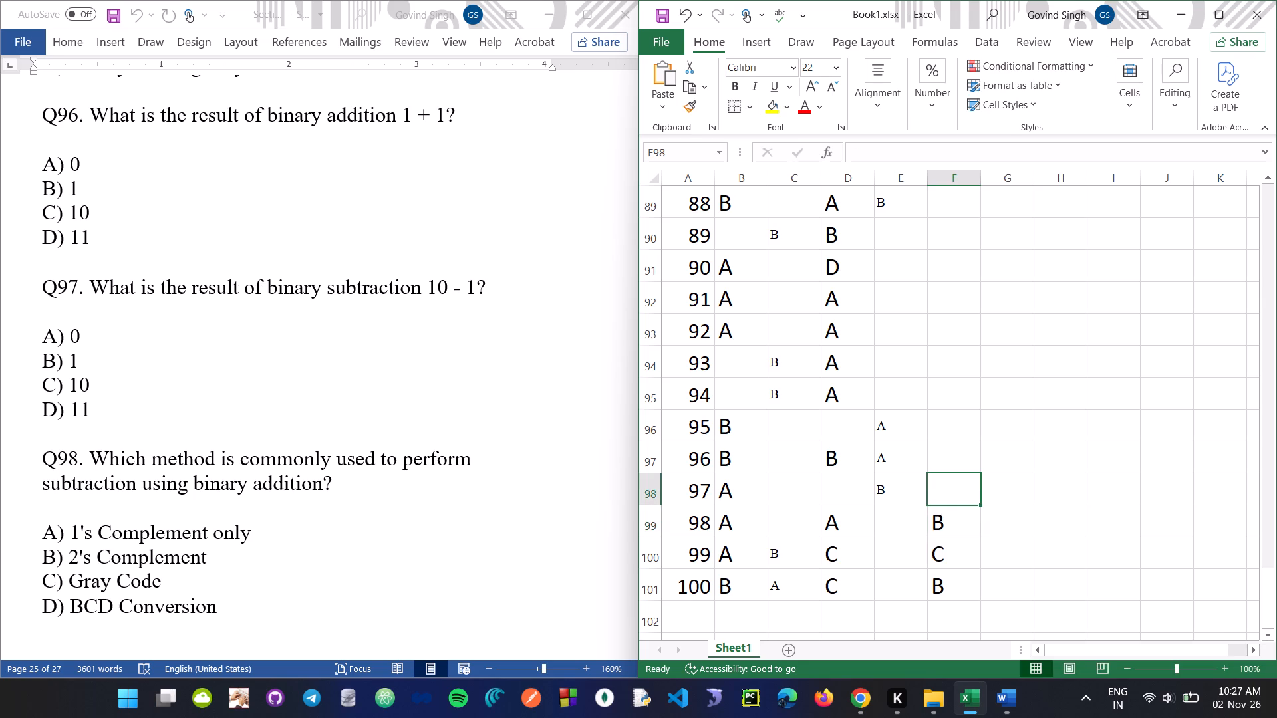
scroll(482, 404, "up", 1)
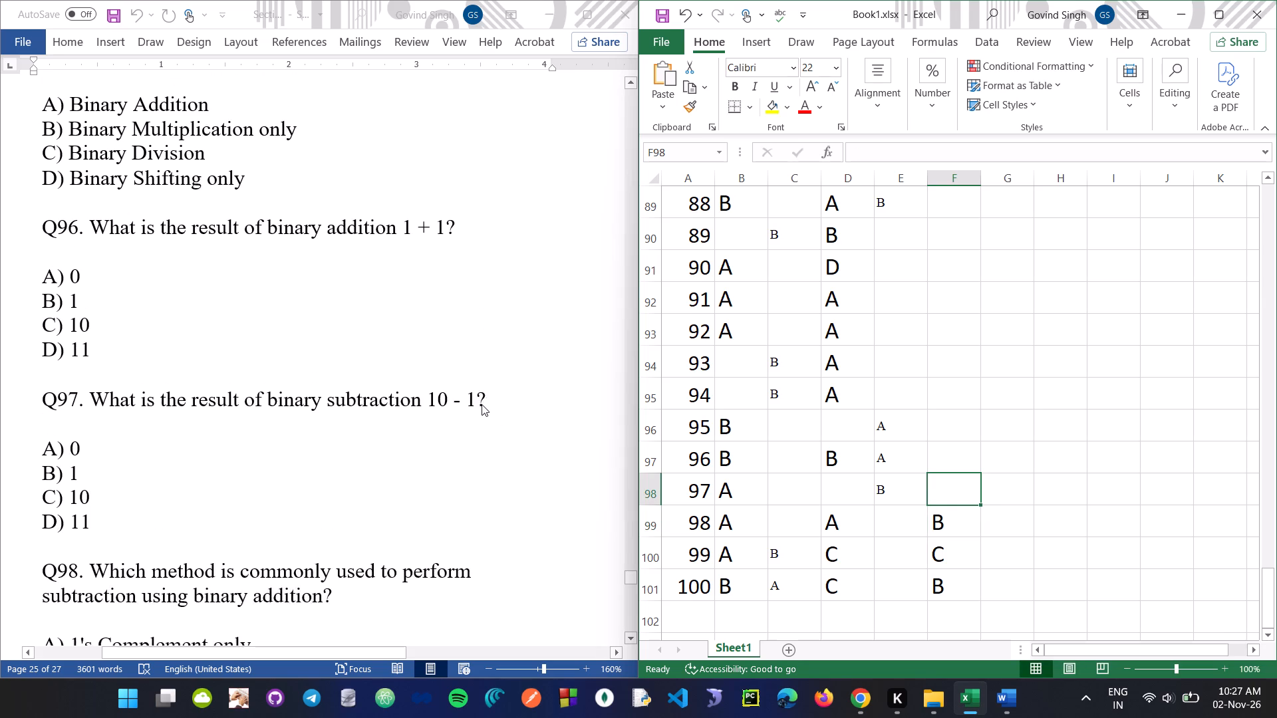
scroll(482, 404, "up", 1)
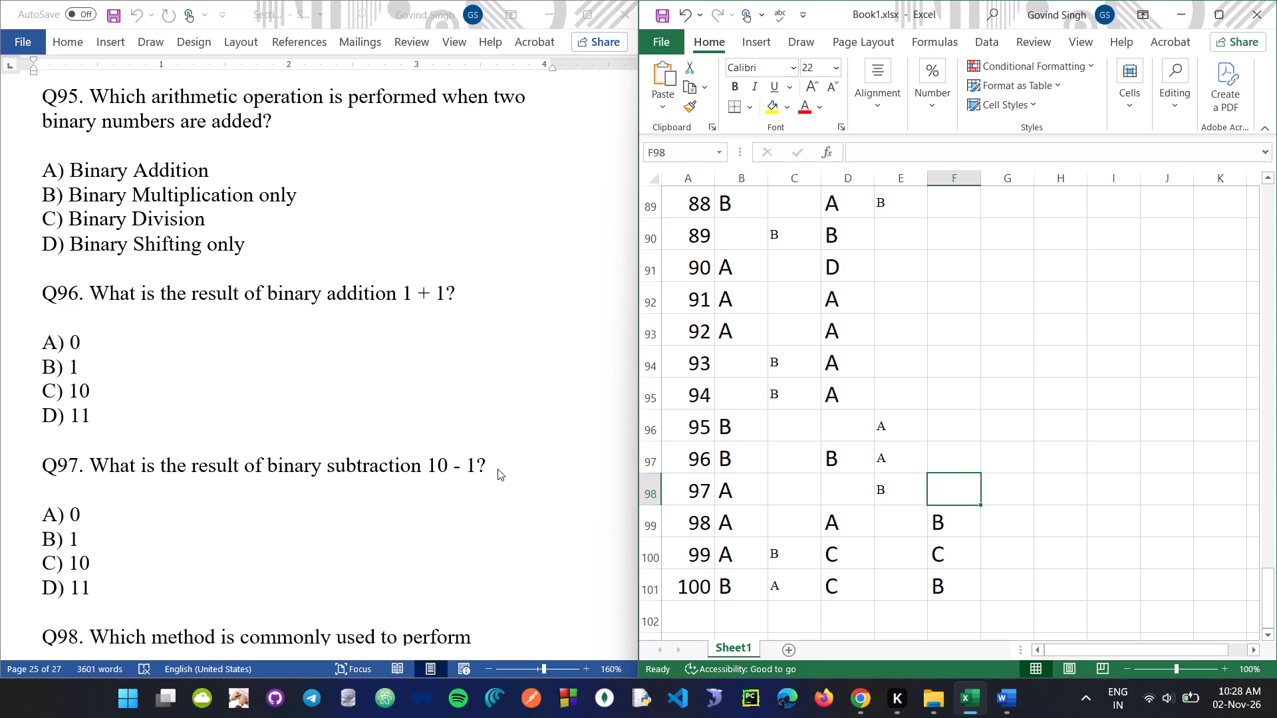
key("b")
key("Up")
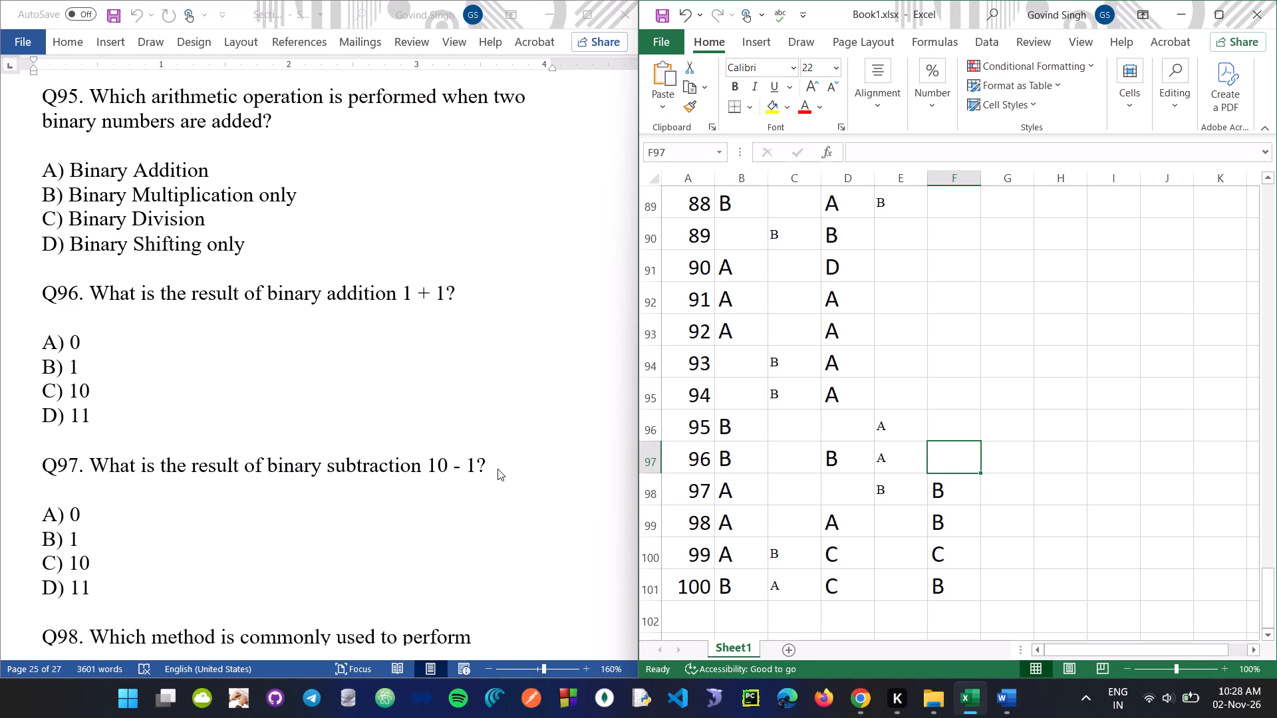
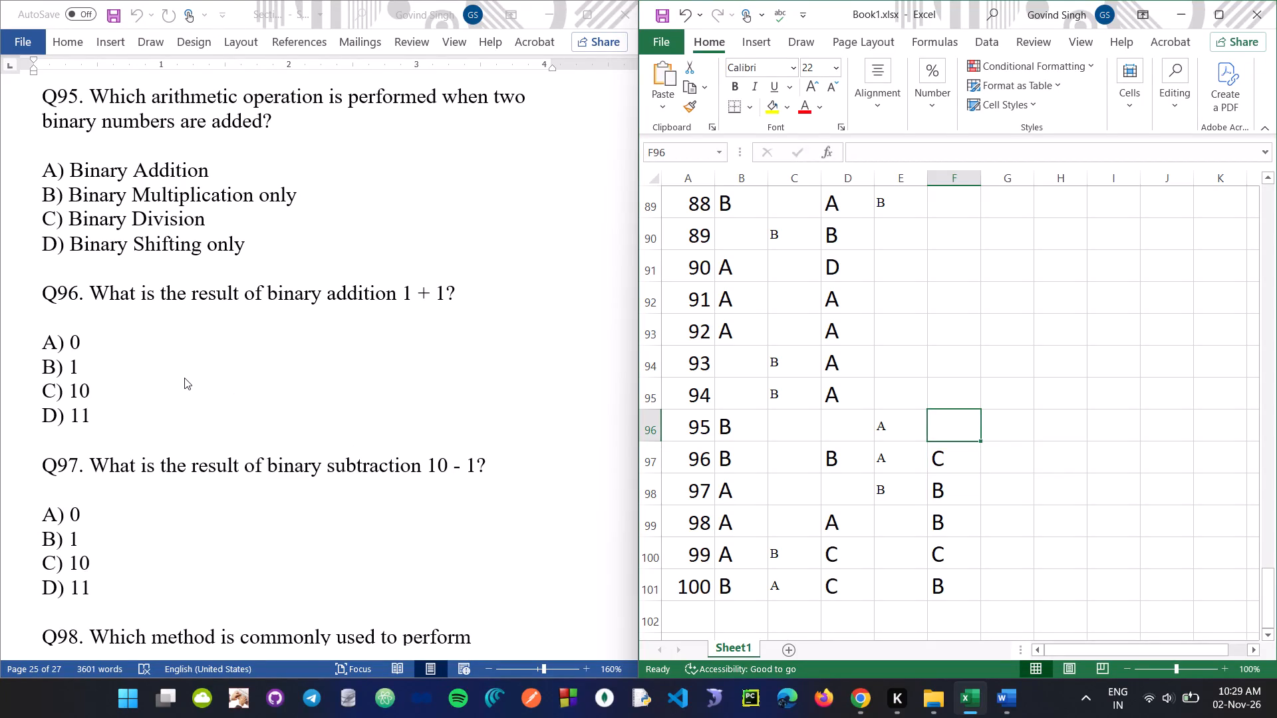
Answer questions 95, 94 and 93 in column F, entering A in each of cells F96, F95 and F94.
scroll(184, 378, "up", 3)
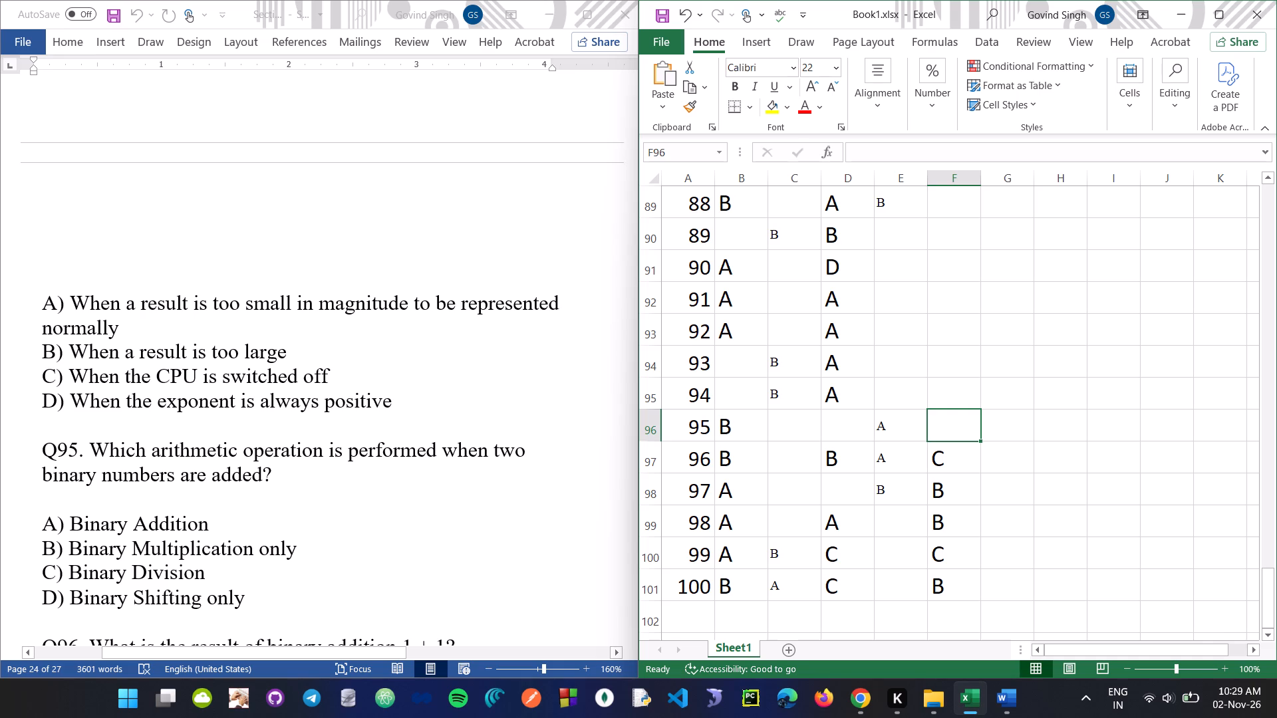
key("Up")
key("Down")
key("a")
key("Up")
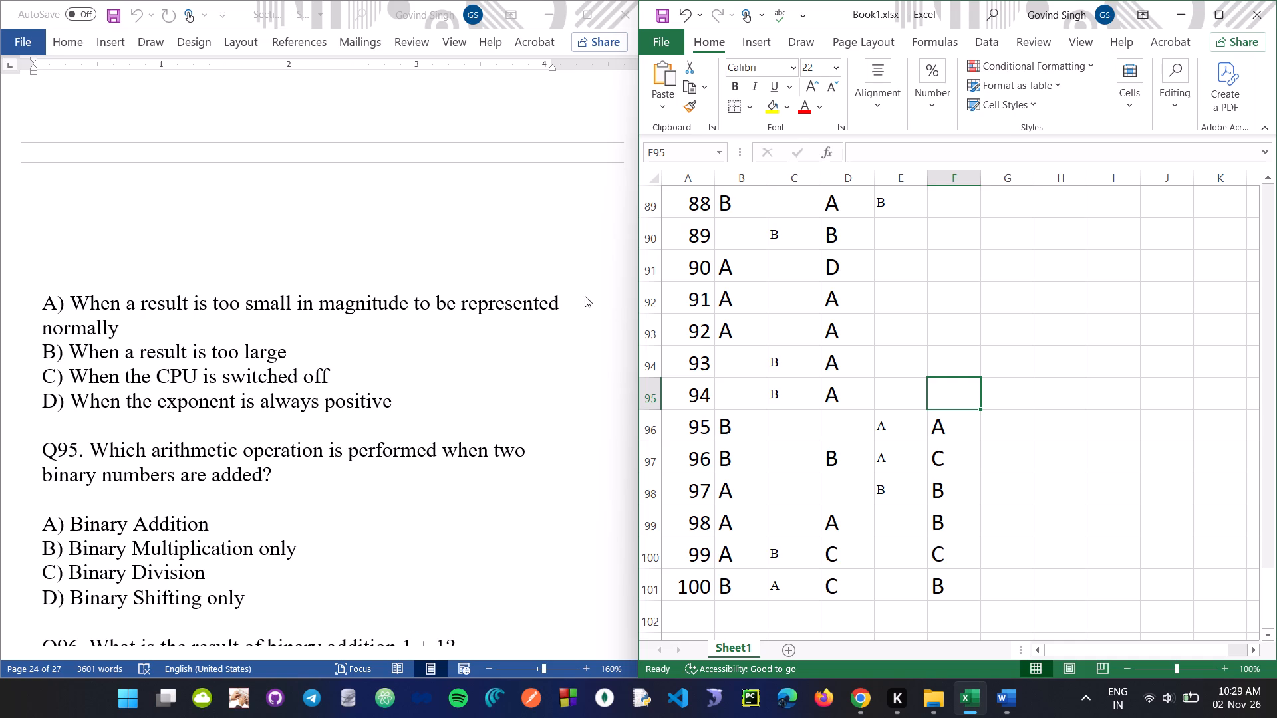
scroll(460, 323, "up", 2)
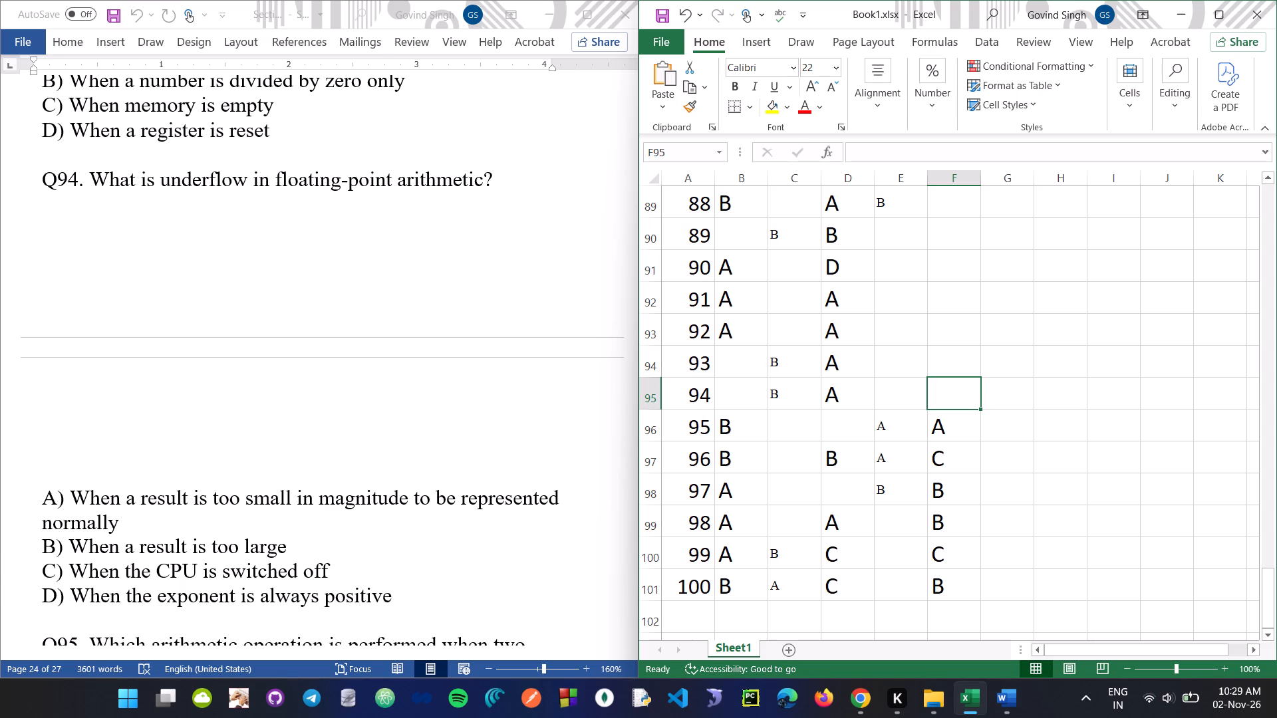
key("a")
key("Up")
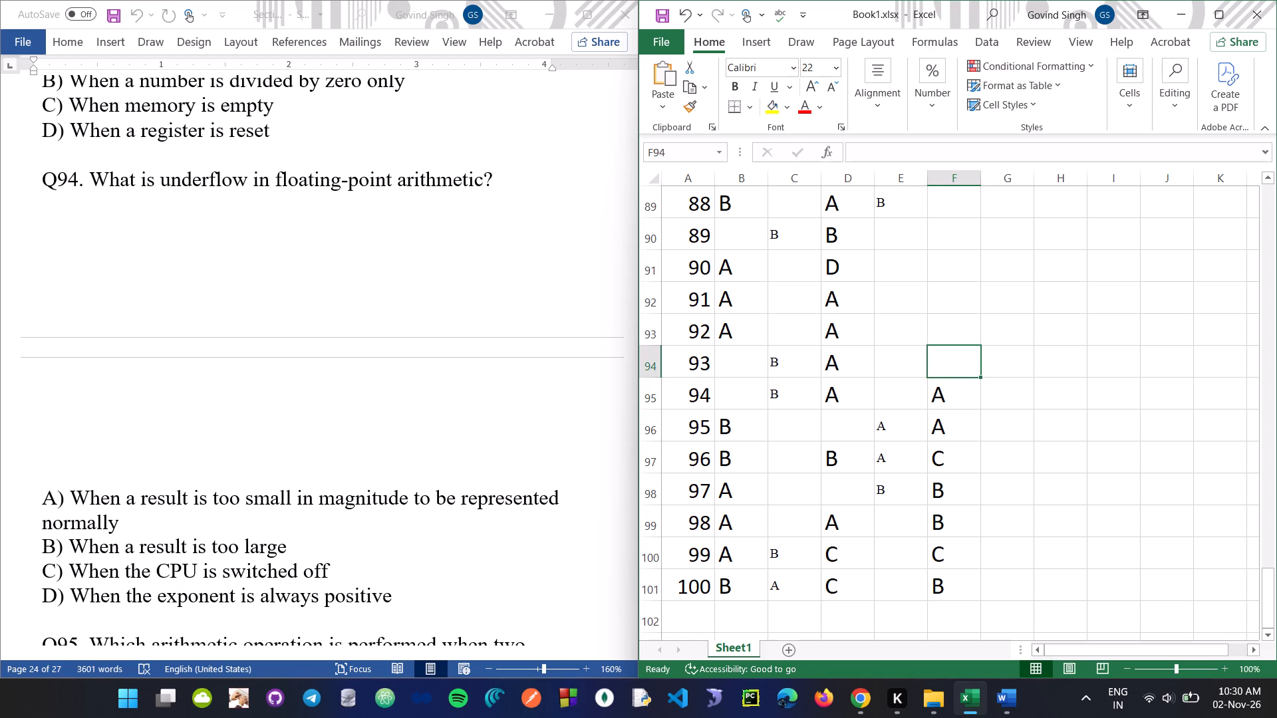
scroll(583, 272, "up", 2)
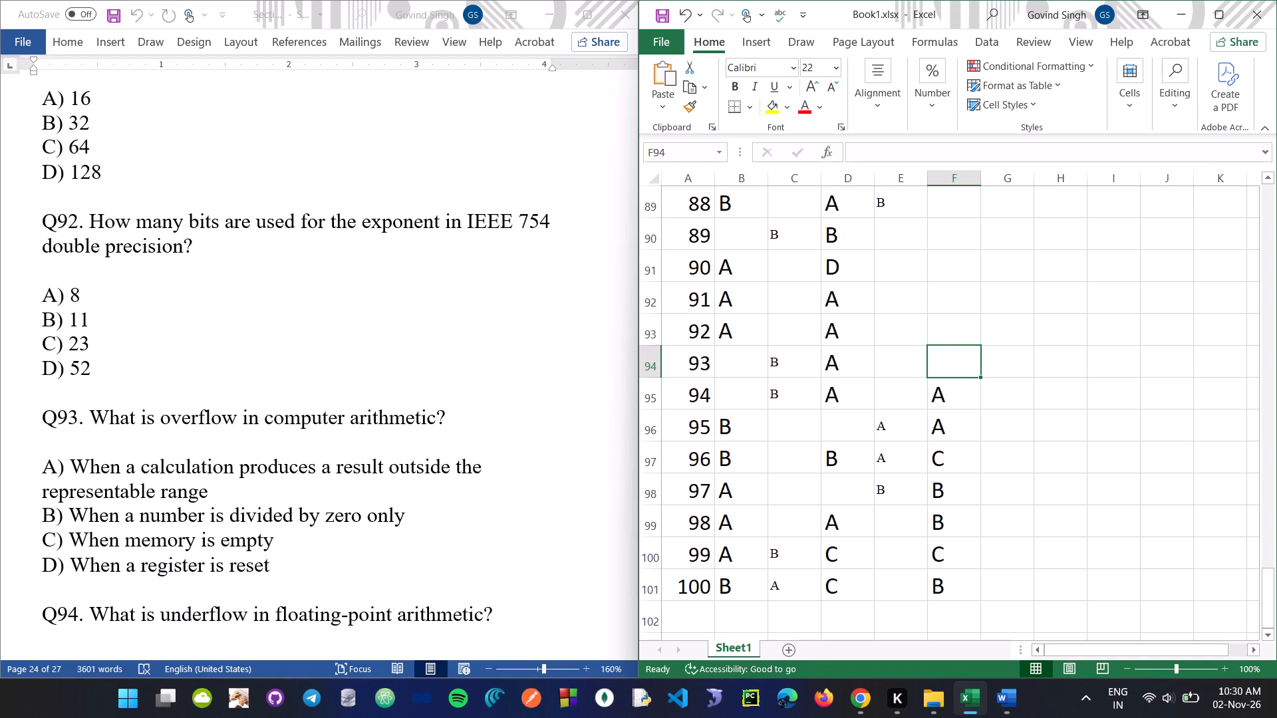
key("a")
key("Up")
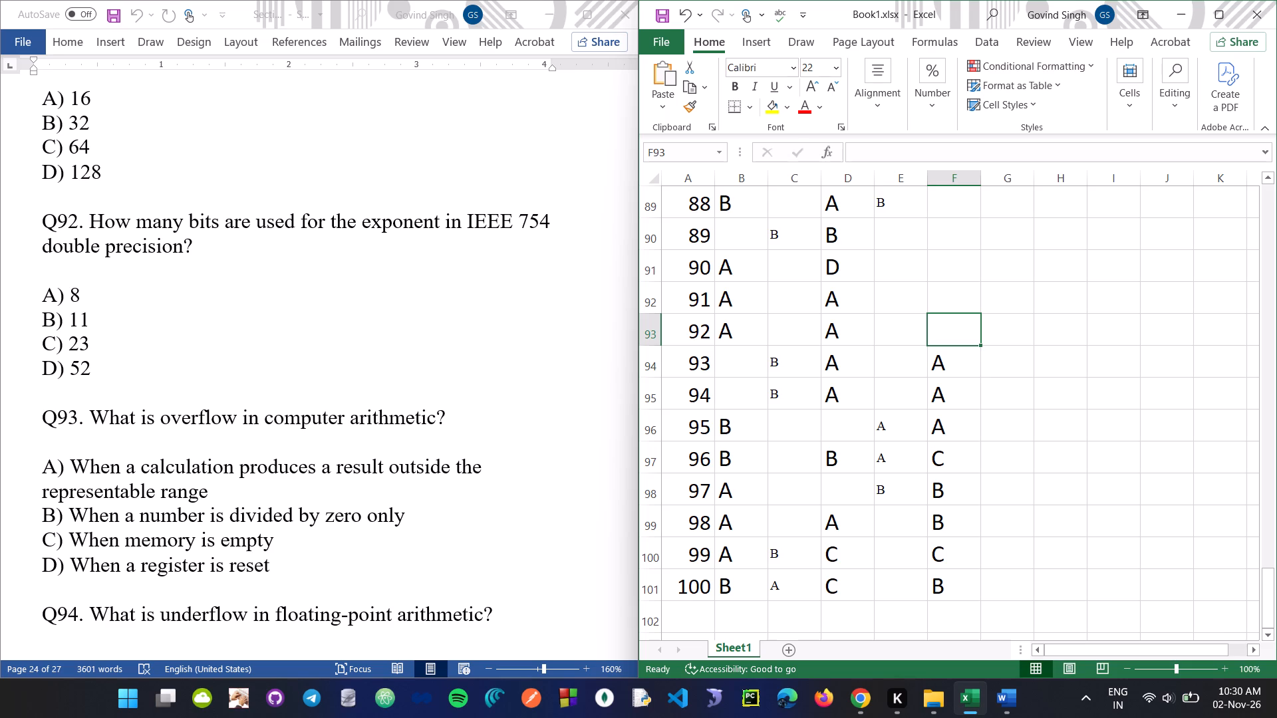
Read back through the IEEE 754 and floating-point questions, from question 92 up to question 85, in the Word document.
scroll(426, 182, "up", 1)
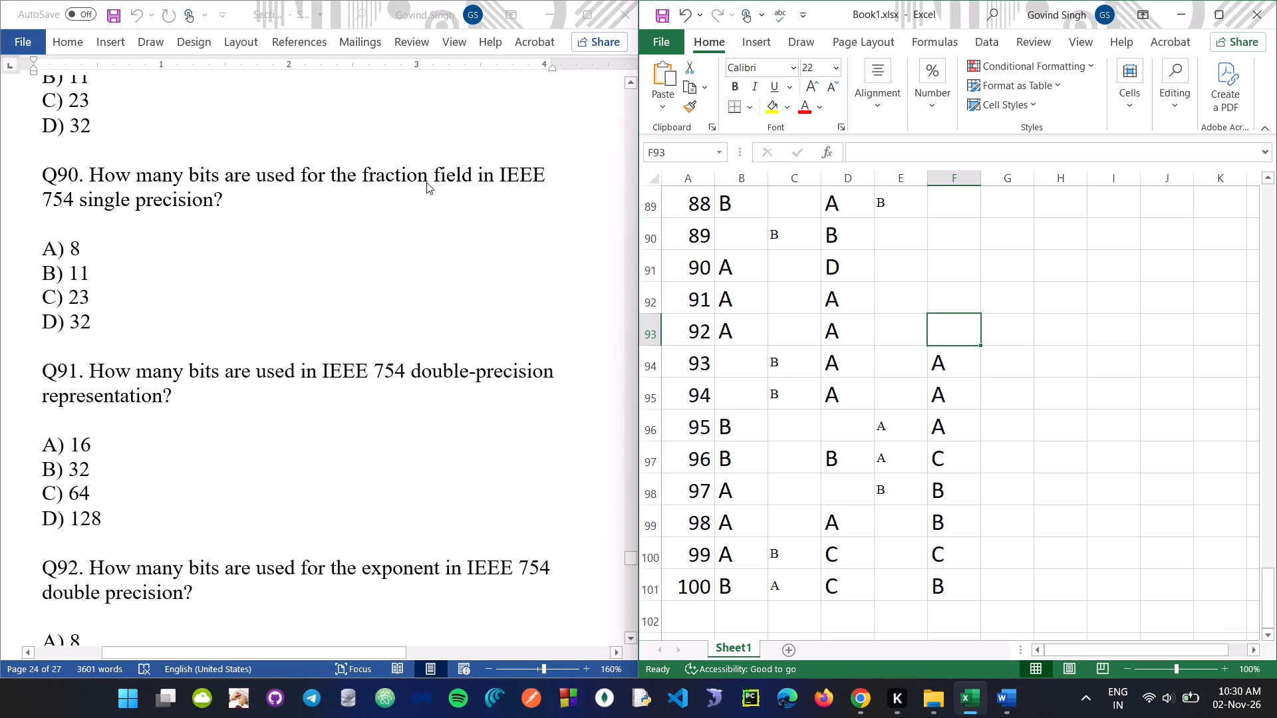
scroll(426, 182, "up", 1)
scroll(443, 238, "up", 1)
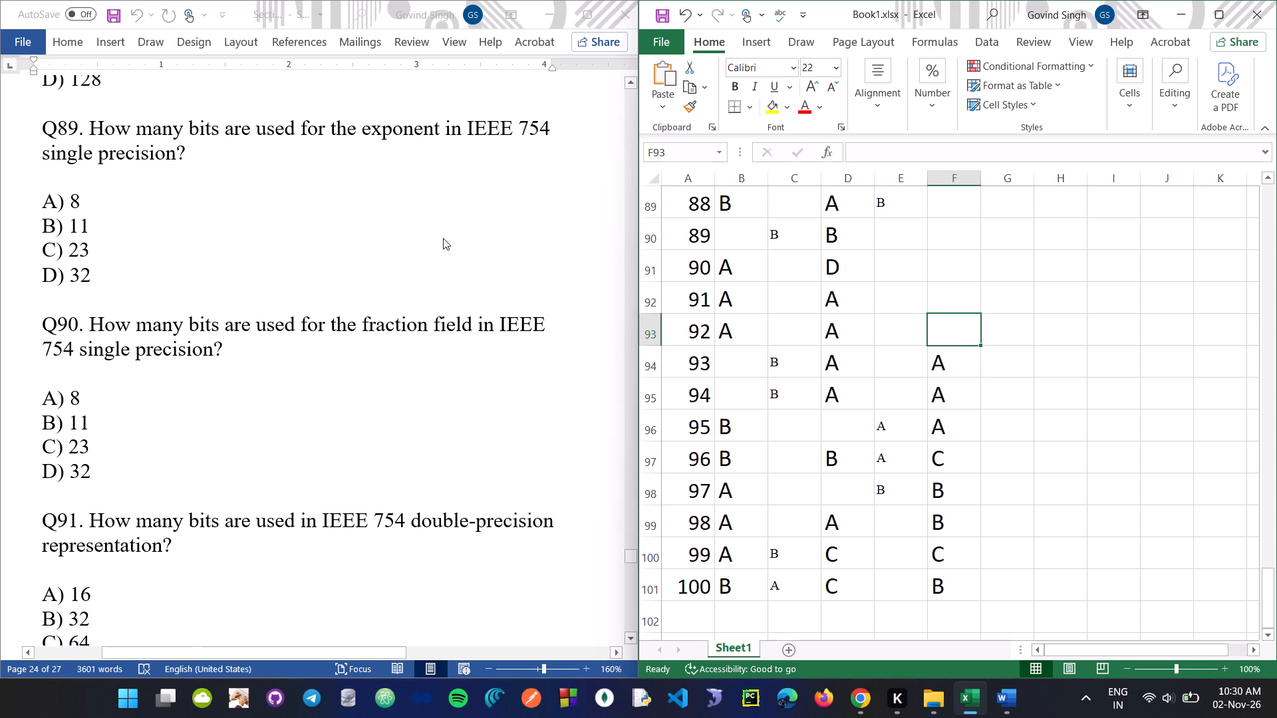
scroll(443, 238, "up", 2)
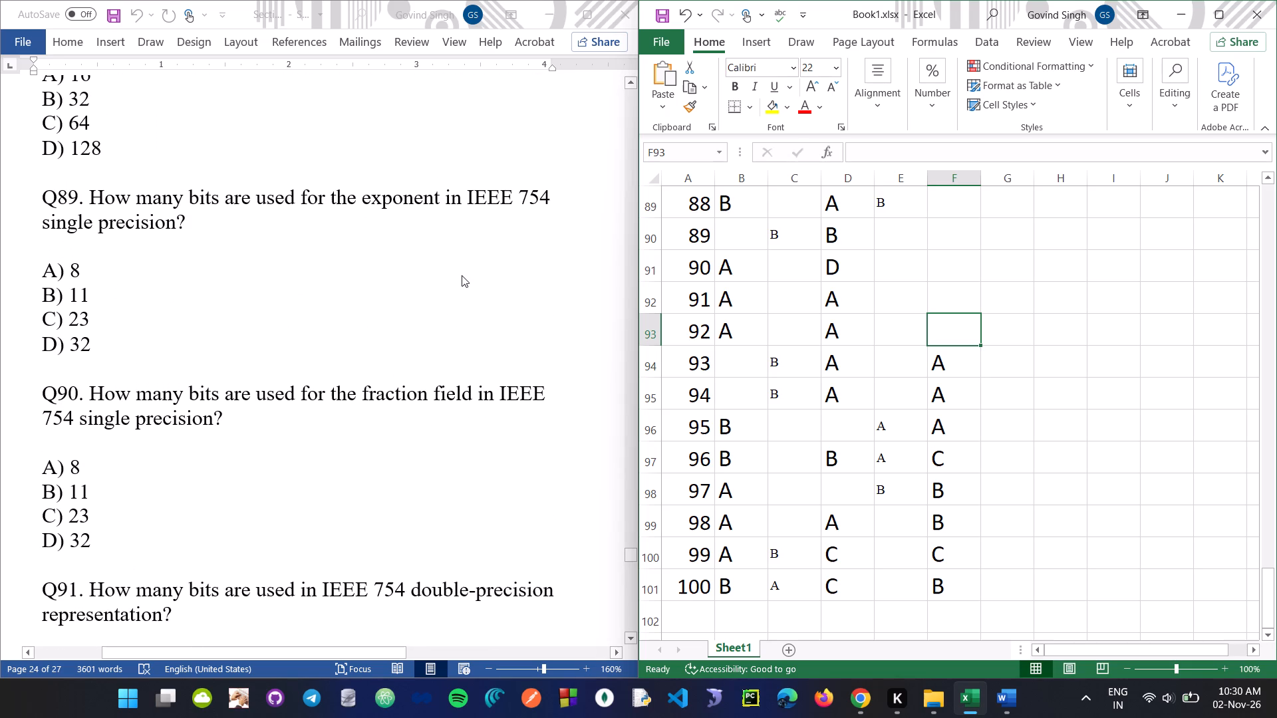
scroll(462, 275, "up", 1)
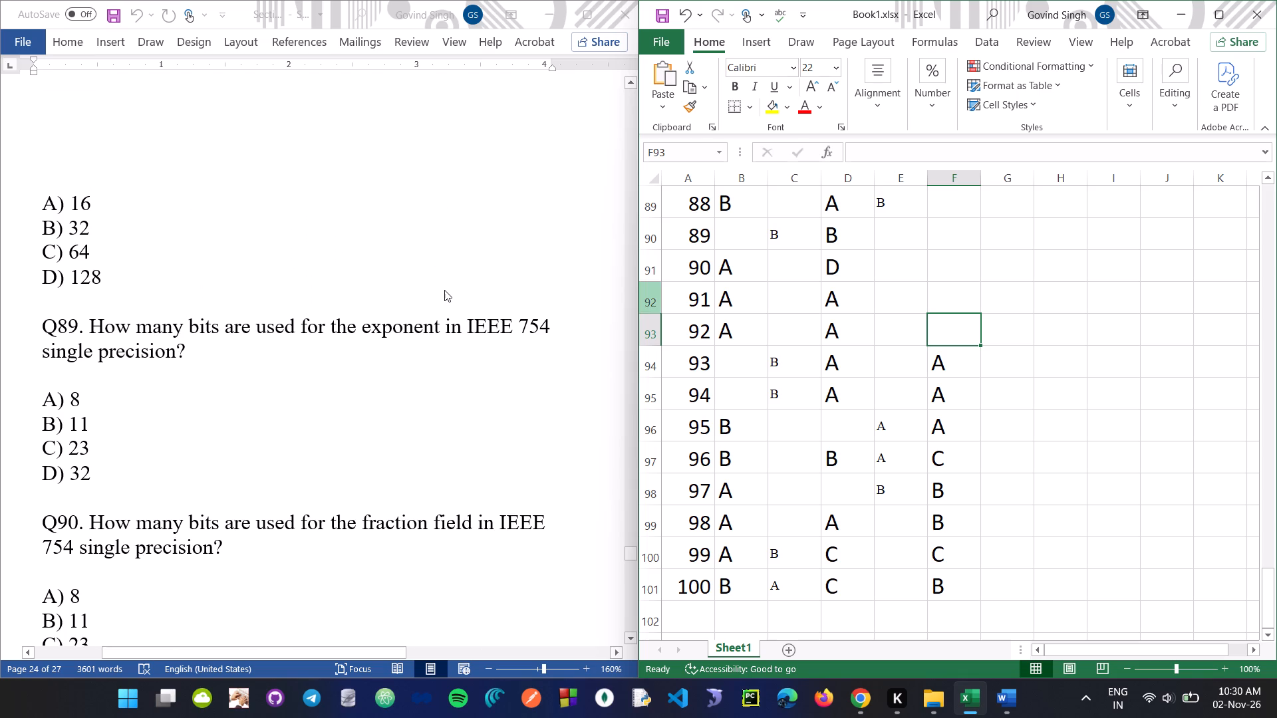
scroll(444, 290, "up", 6)
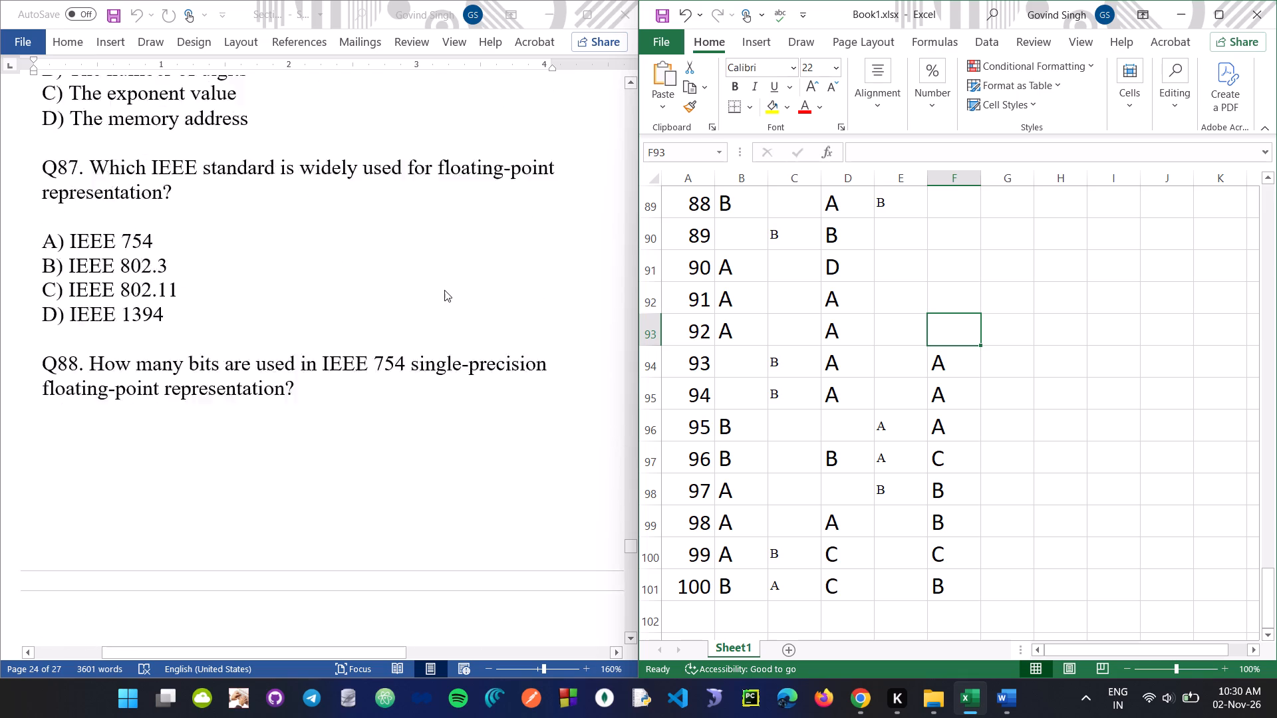
scroll(444, 290, "up", 1)
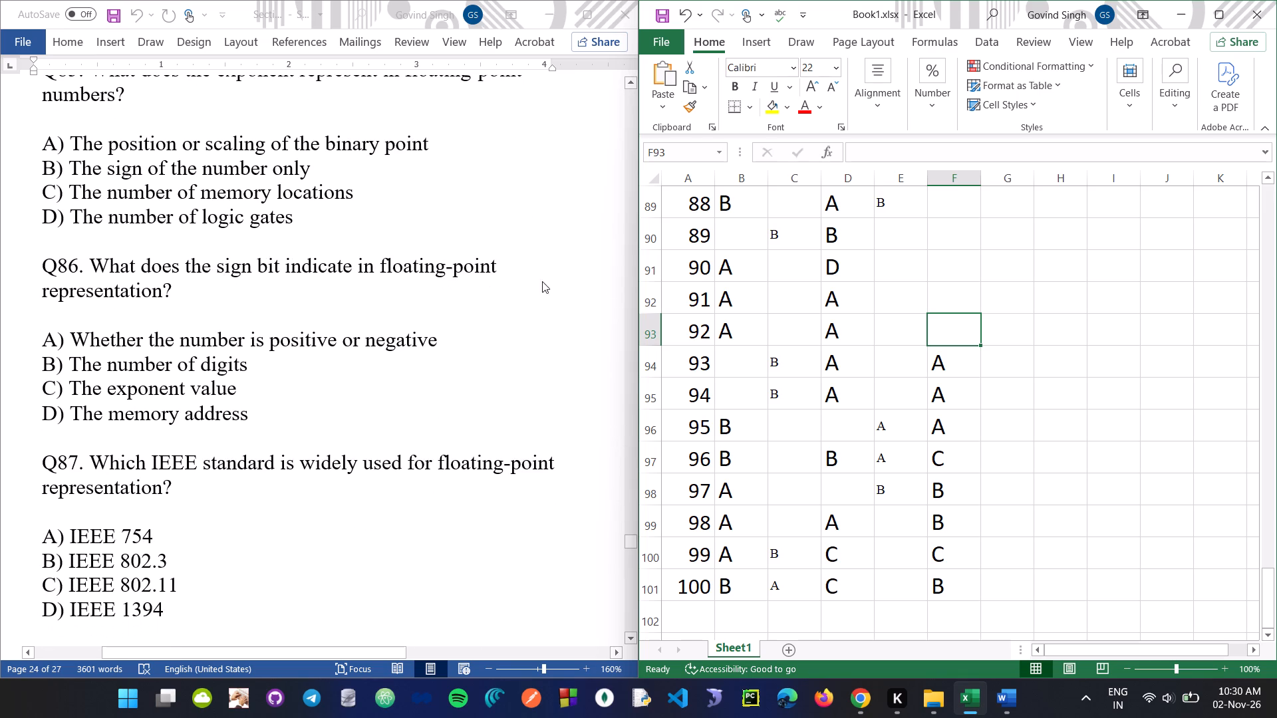
Review the recorded answers in the earlier rows of the Excel sheet, checking column F for blank entries.
scroll(1000, 386, "up", 4)
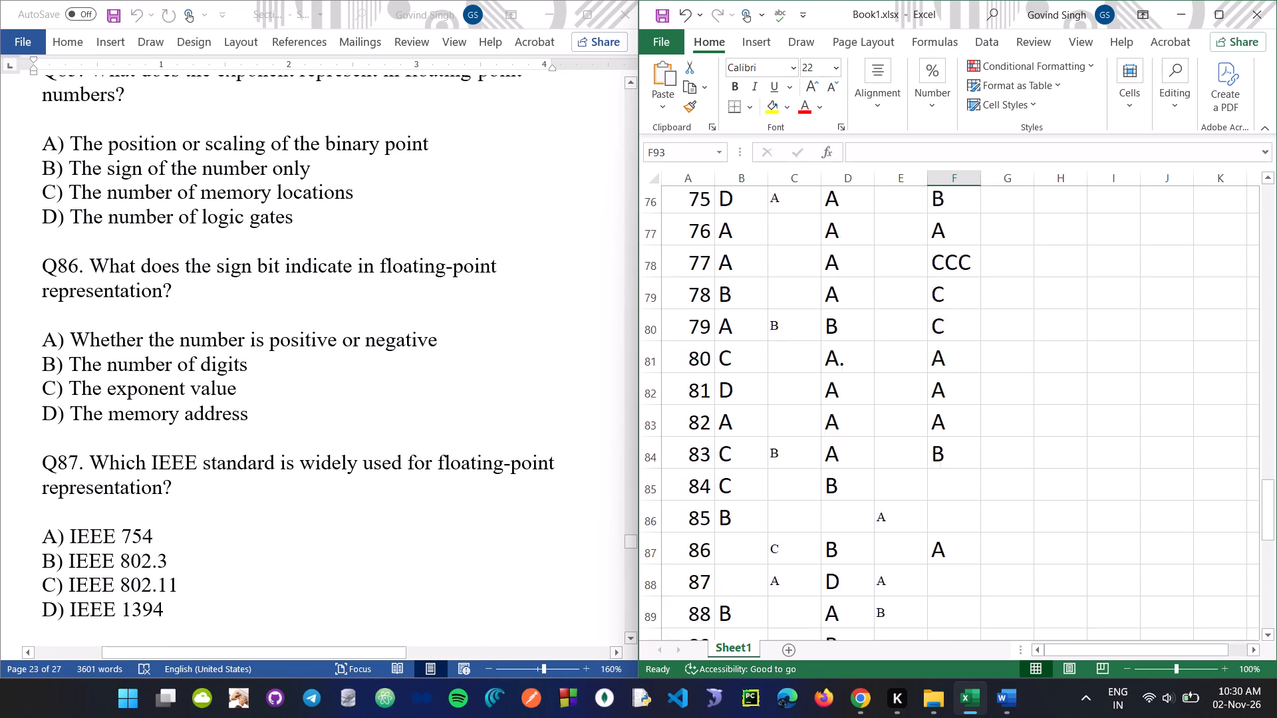
scroll(1000, 386, "up", 6)
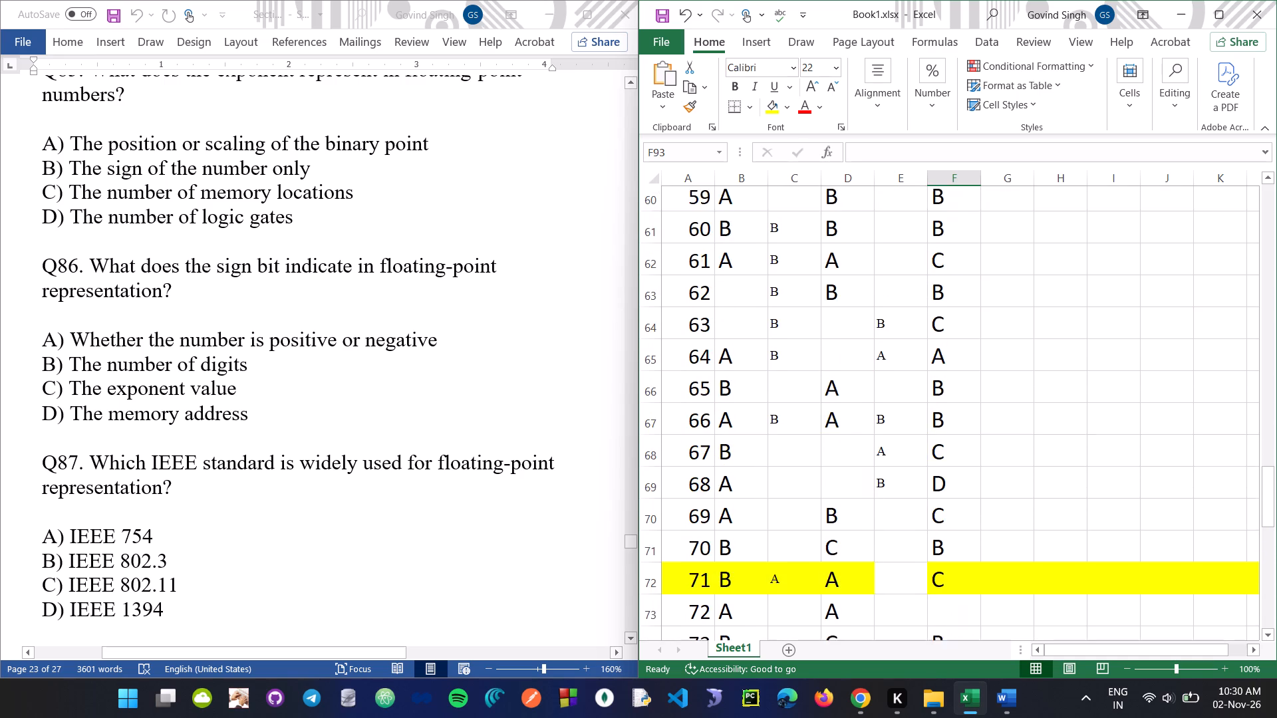
scroll(1000, 386, "up", 4)
scroll(1000, 386, "down", 1)
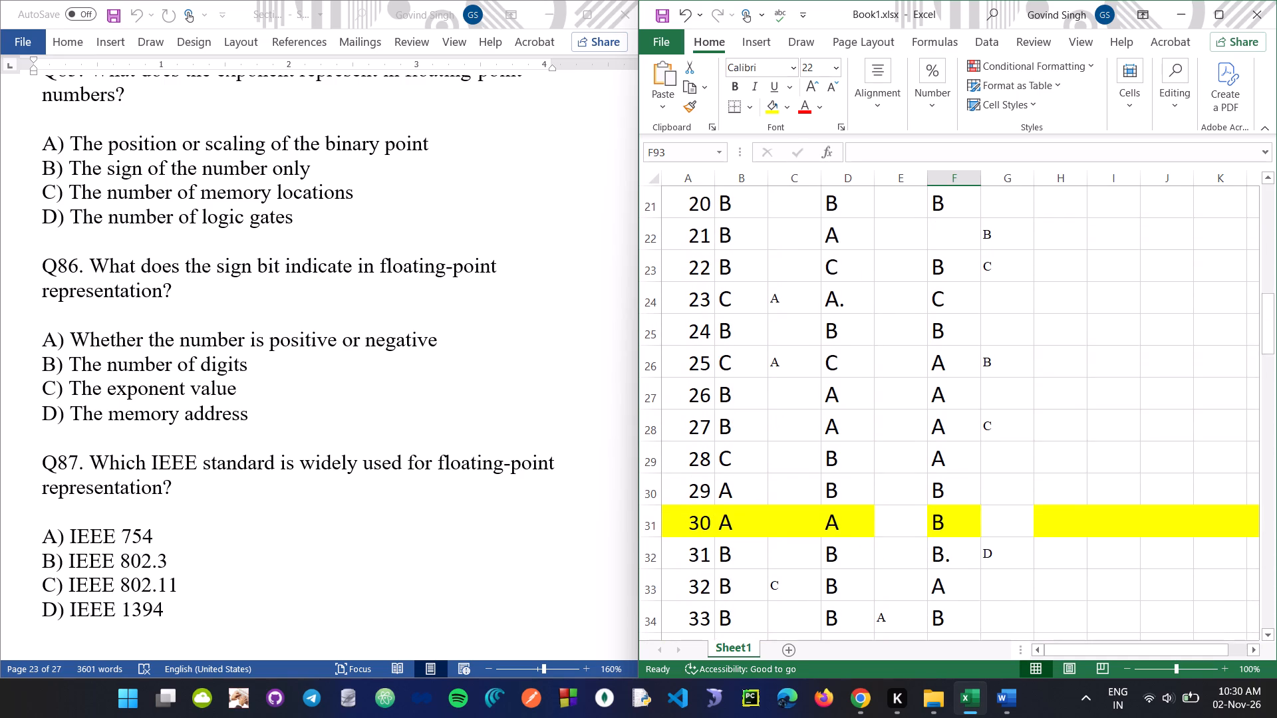
scroll(1000, 386, "down", 3)
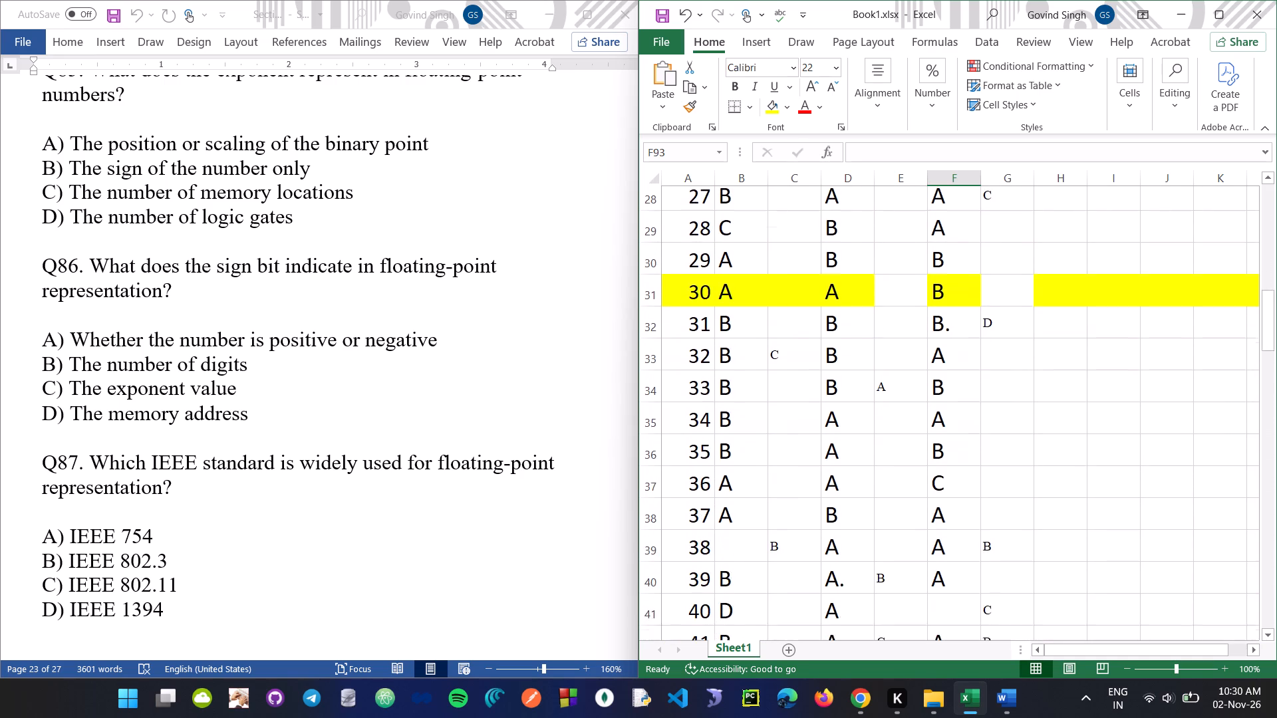
scroll(1000, 386, "down", 3)
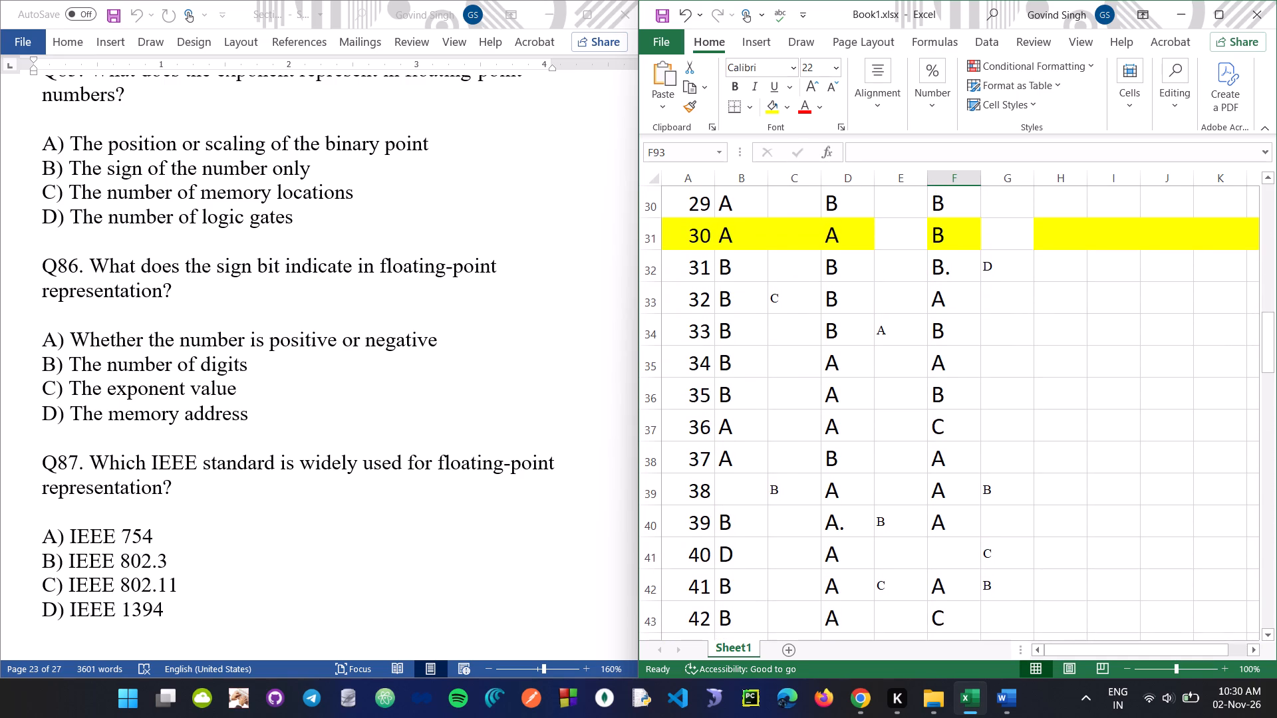
scroll(1004, 499, "down", 5)
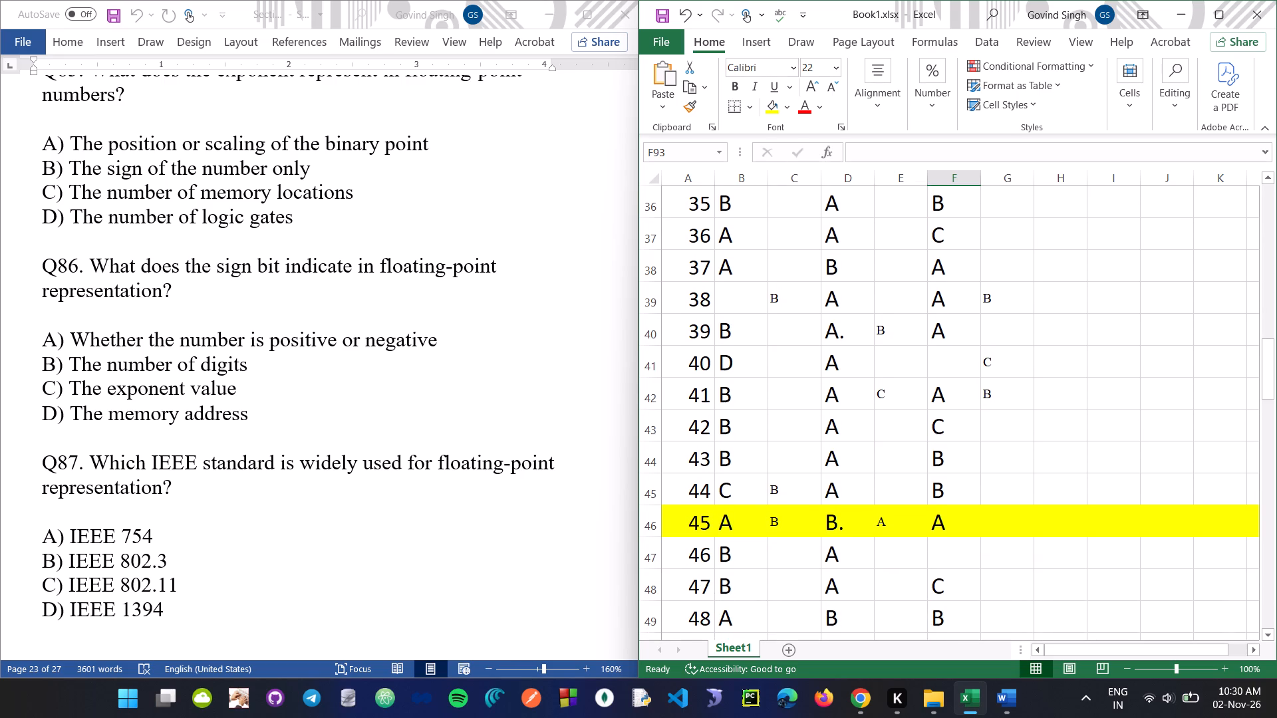
scroll(973, 533, "down", 1)
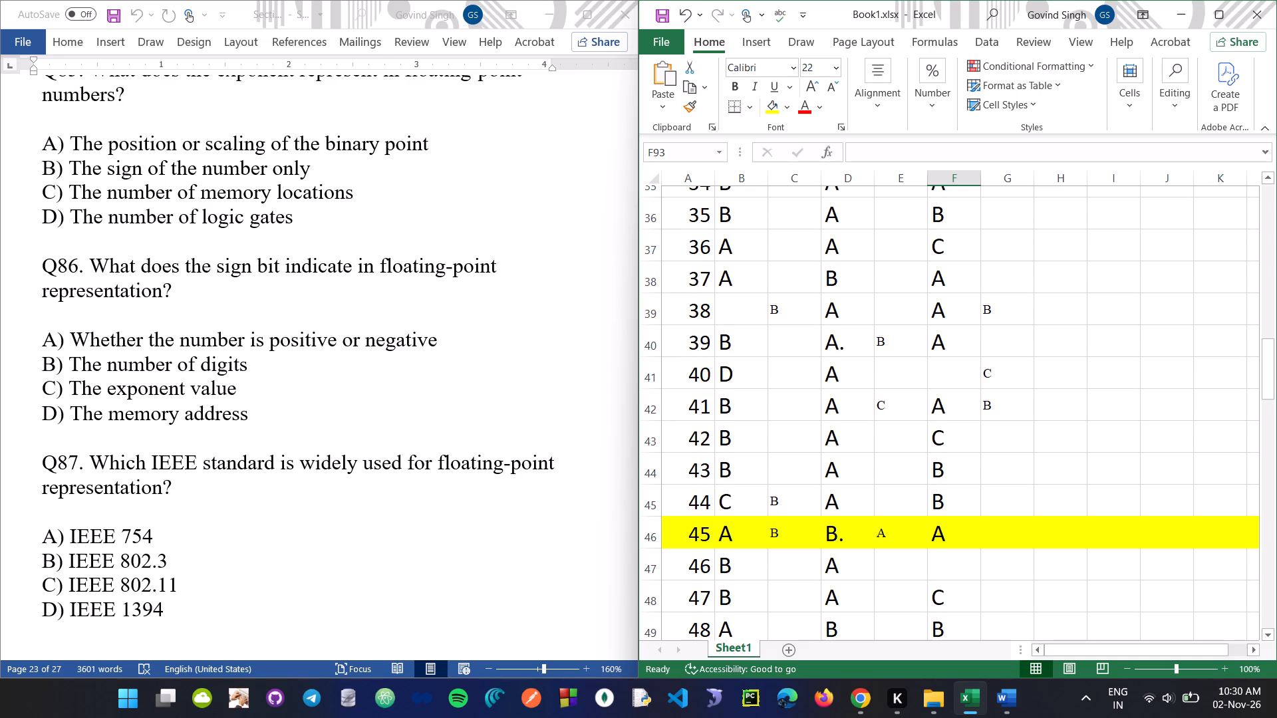
scroll(973, 533, "down", 1)
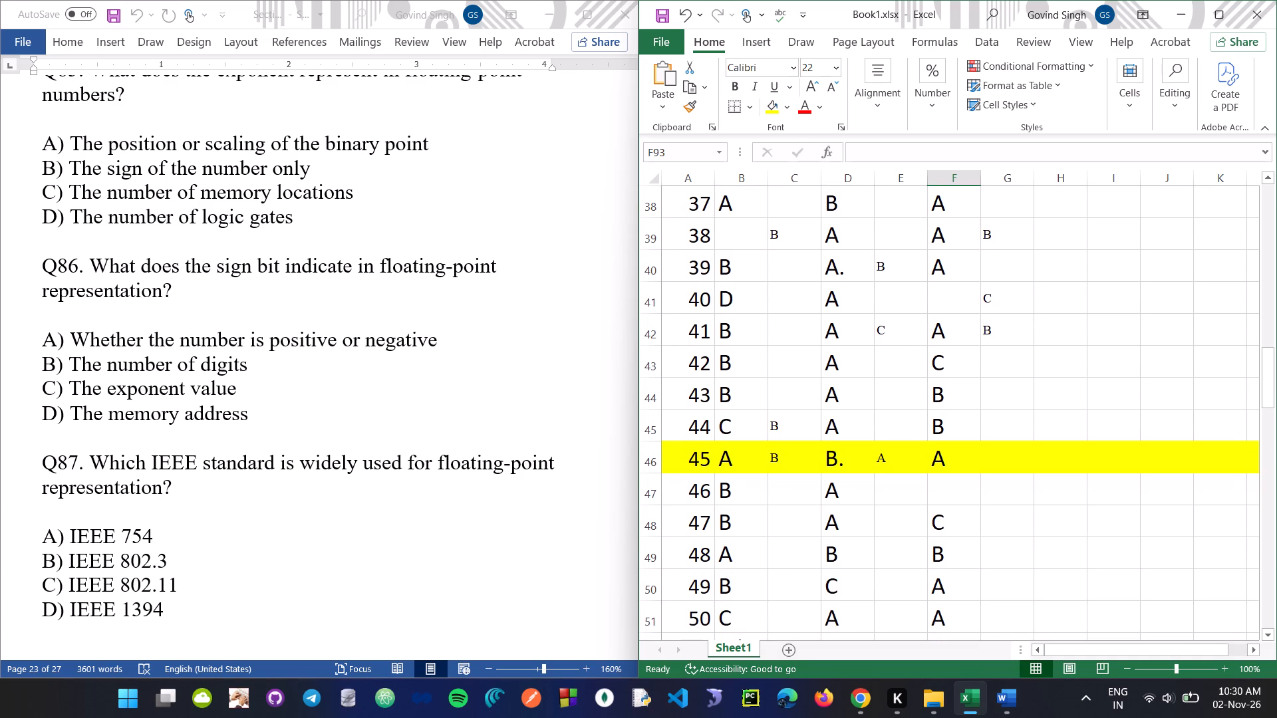
scroll(962, 490, "down", 2)
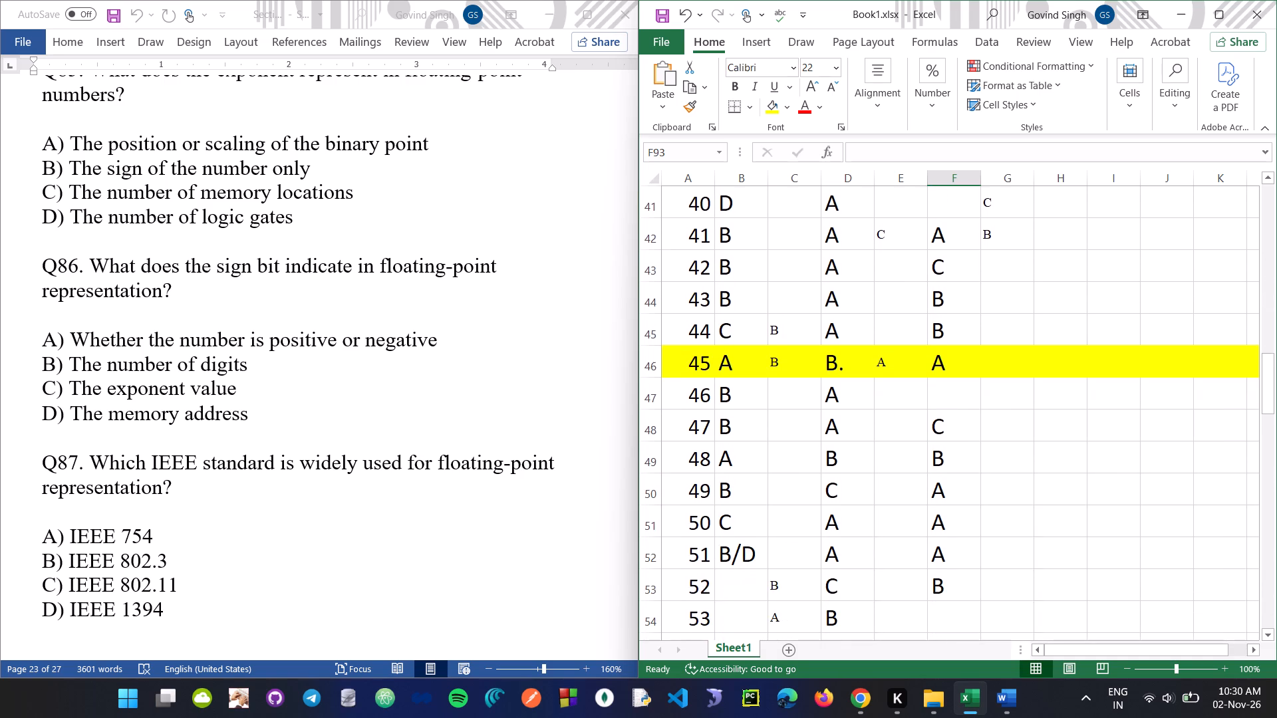
scroll(962, 490, "up", 1)
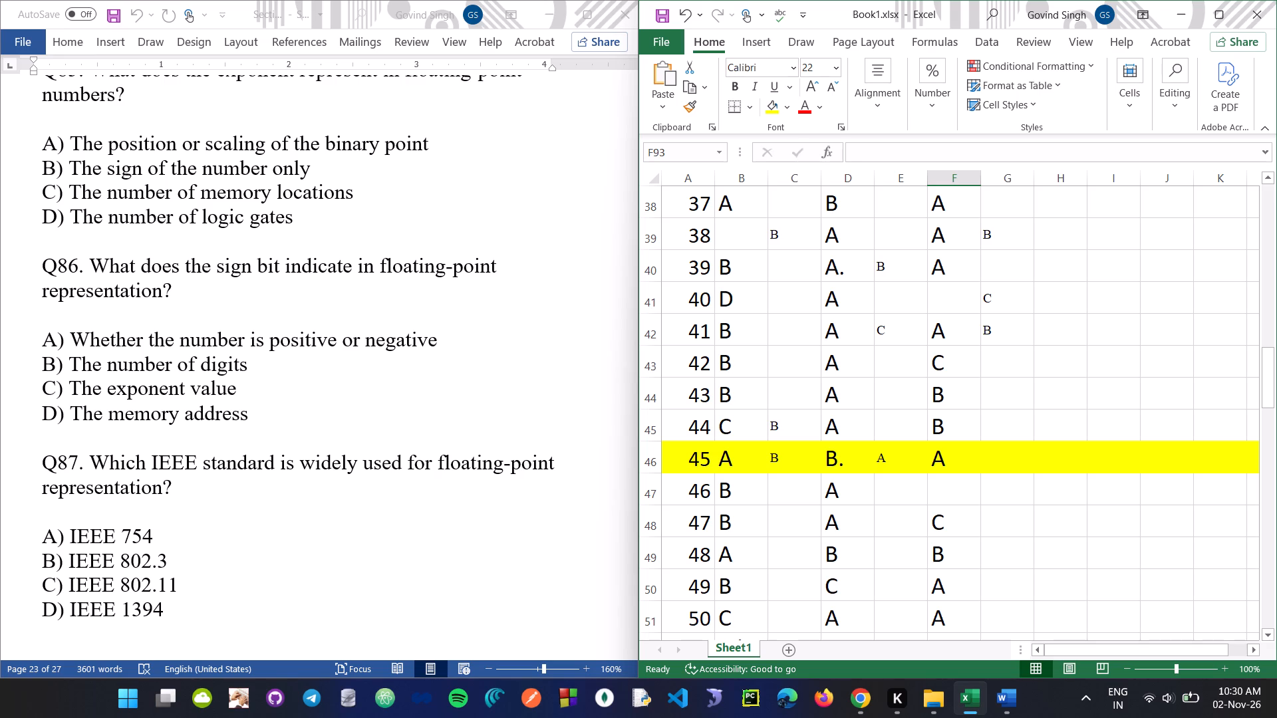
Switch to the Word document and examine the complete answer key table at its end.
left_click(534, 514)
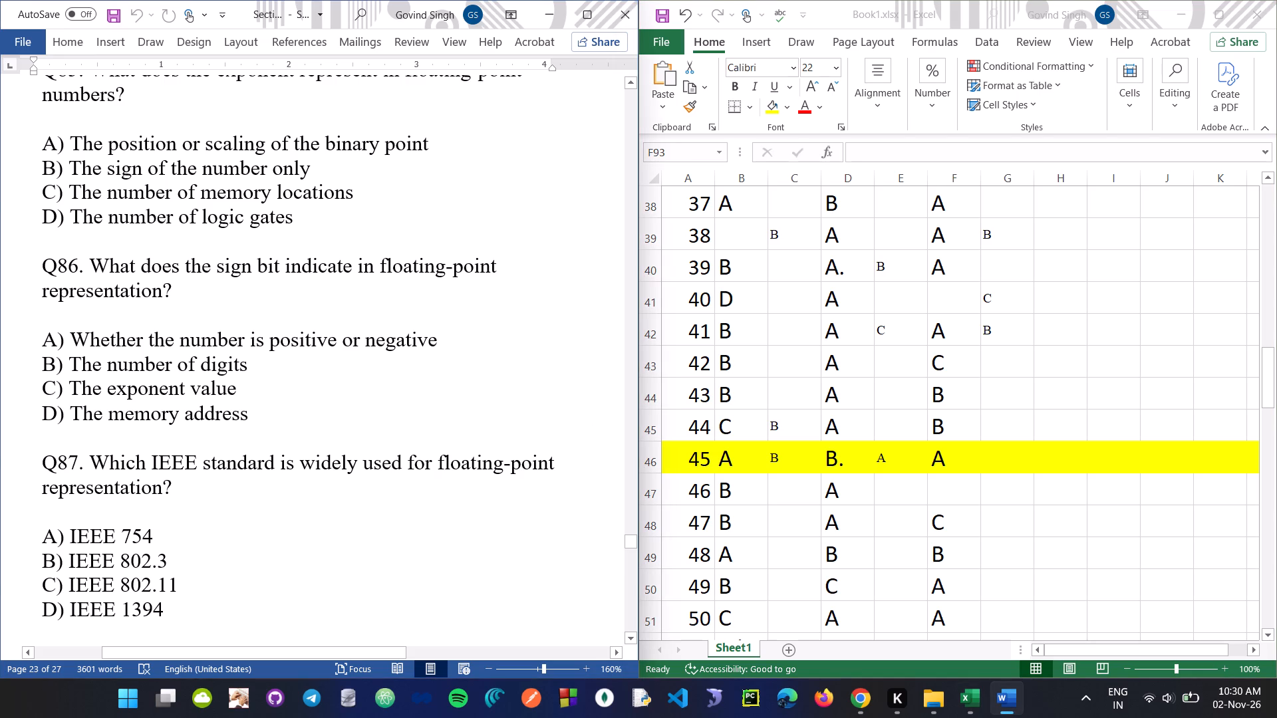
key("ctrl+End")
scroll(424, 352, "up", 1)
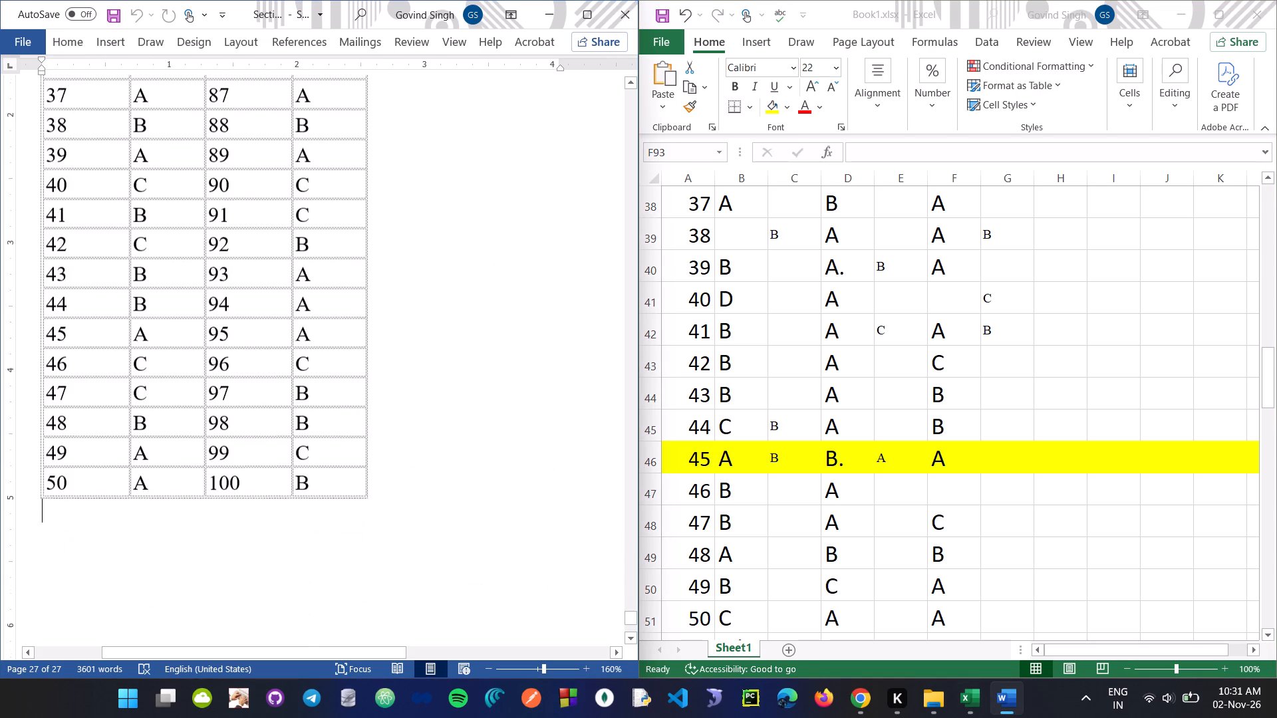
scroll(424, 352, "up", 5)
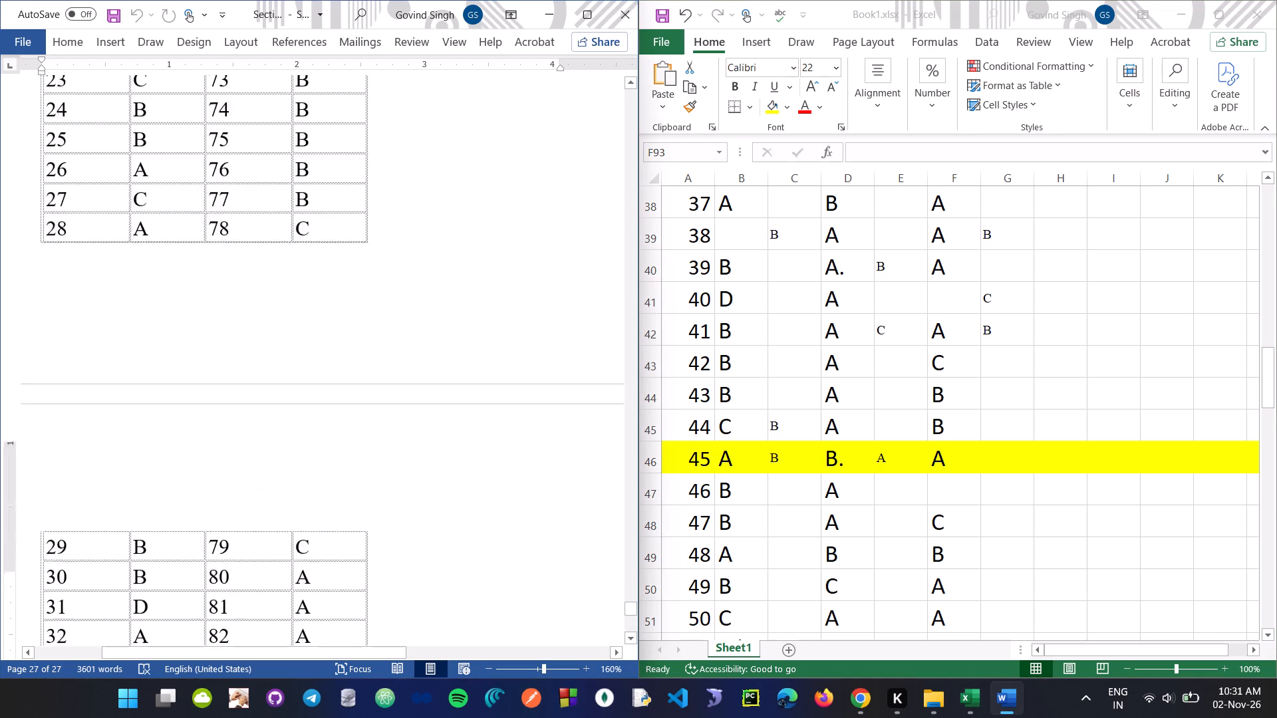
scroll(424, 352, "up", 4)
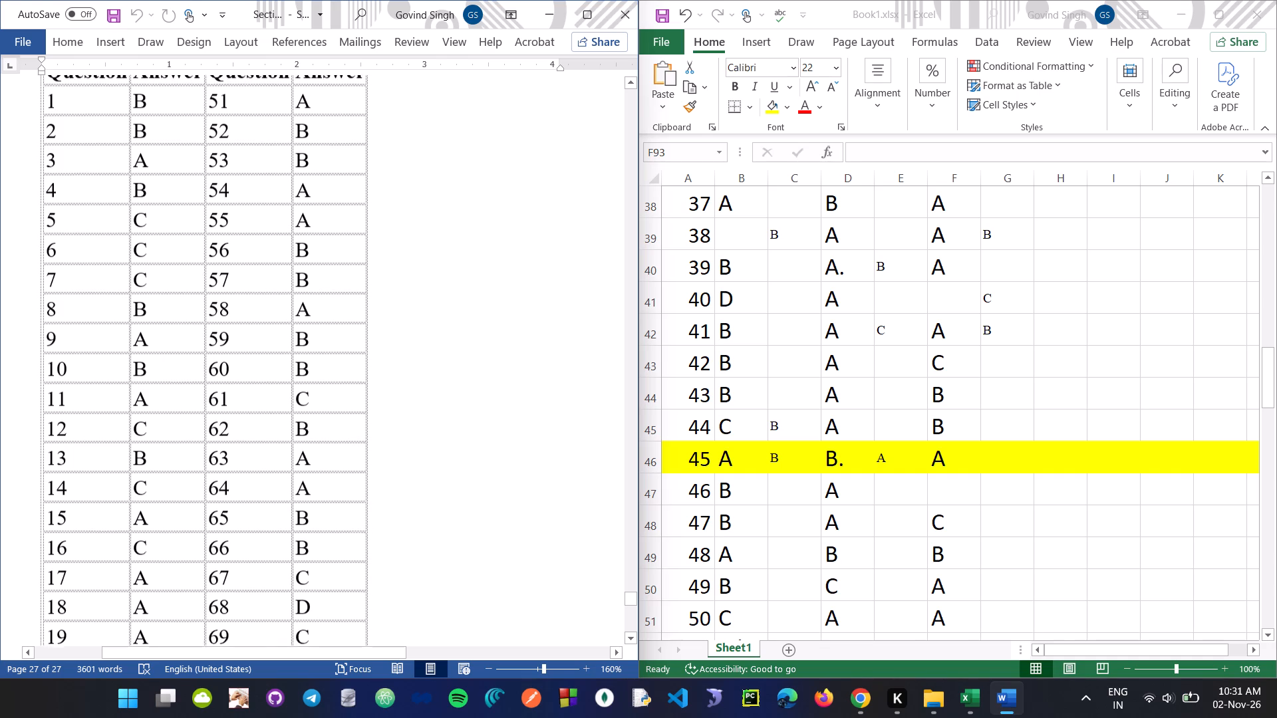
scroll(424, 352, "up", 2)
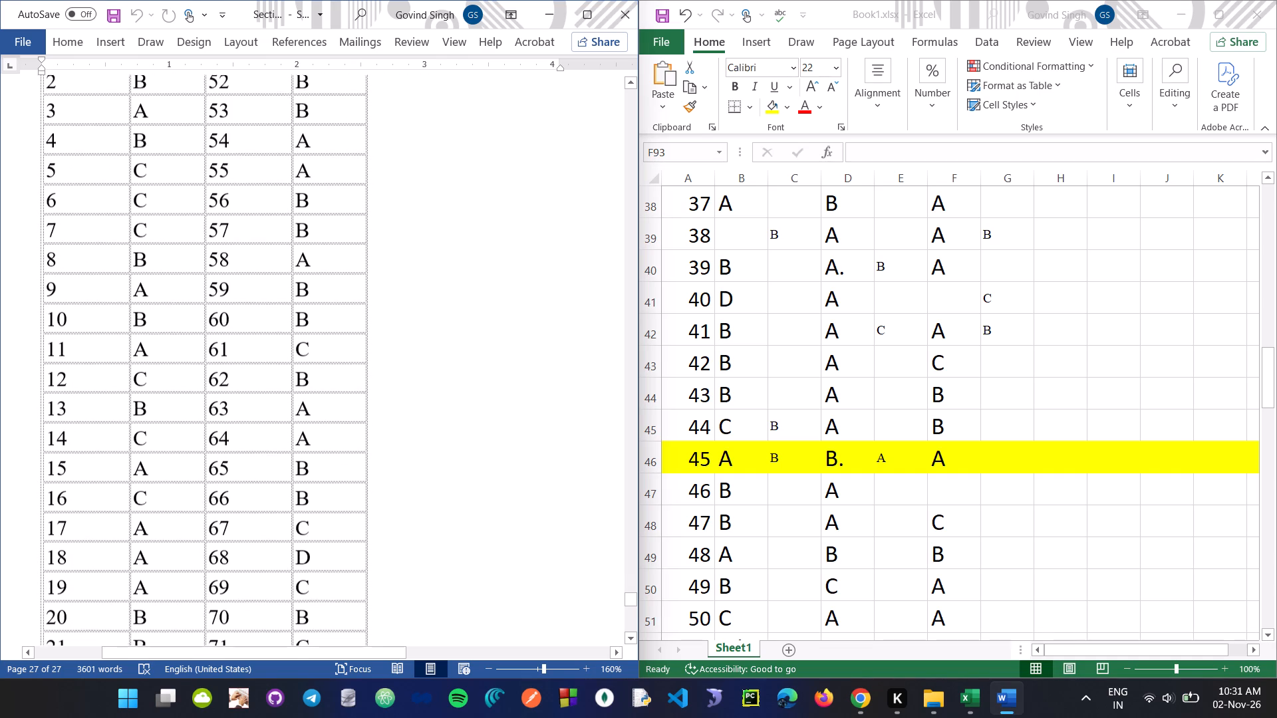
scroll(424, 352, "up", 1)
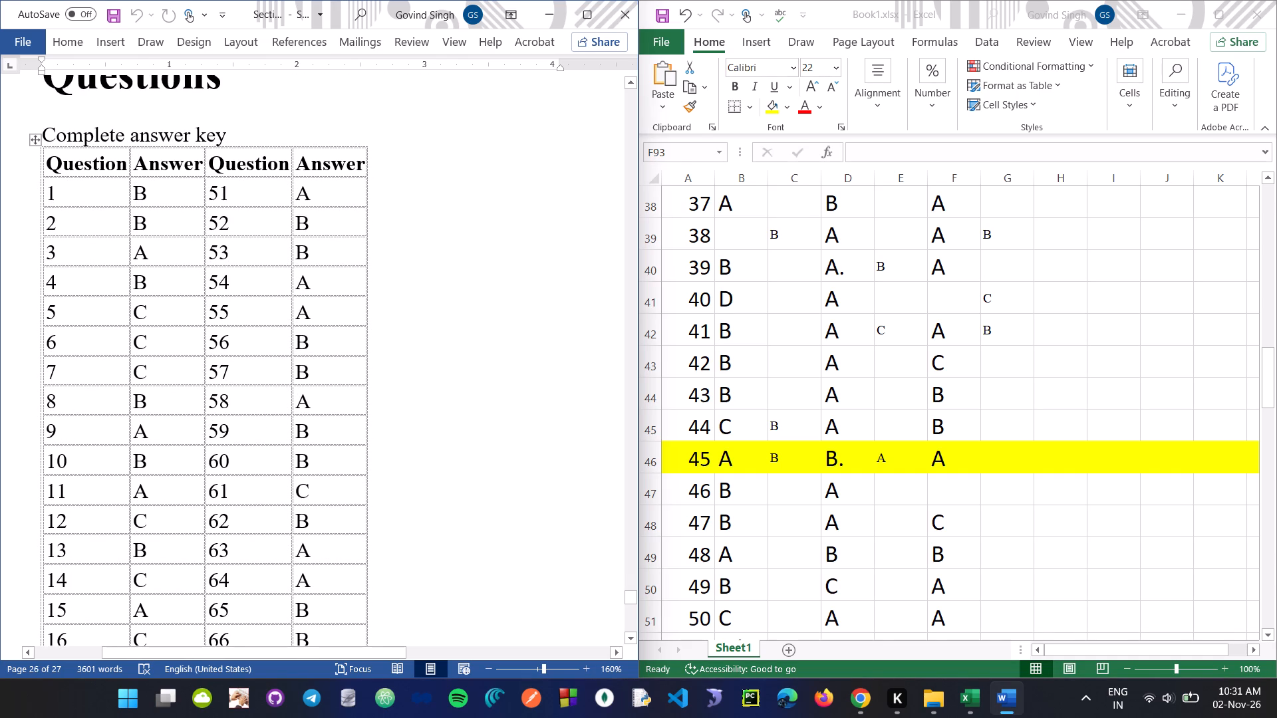
scroll(298, 187, "down", 6)
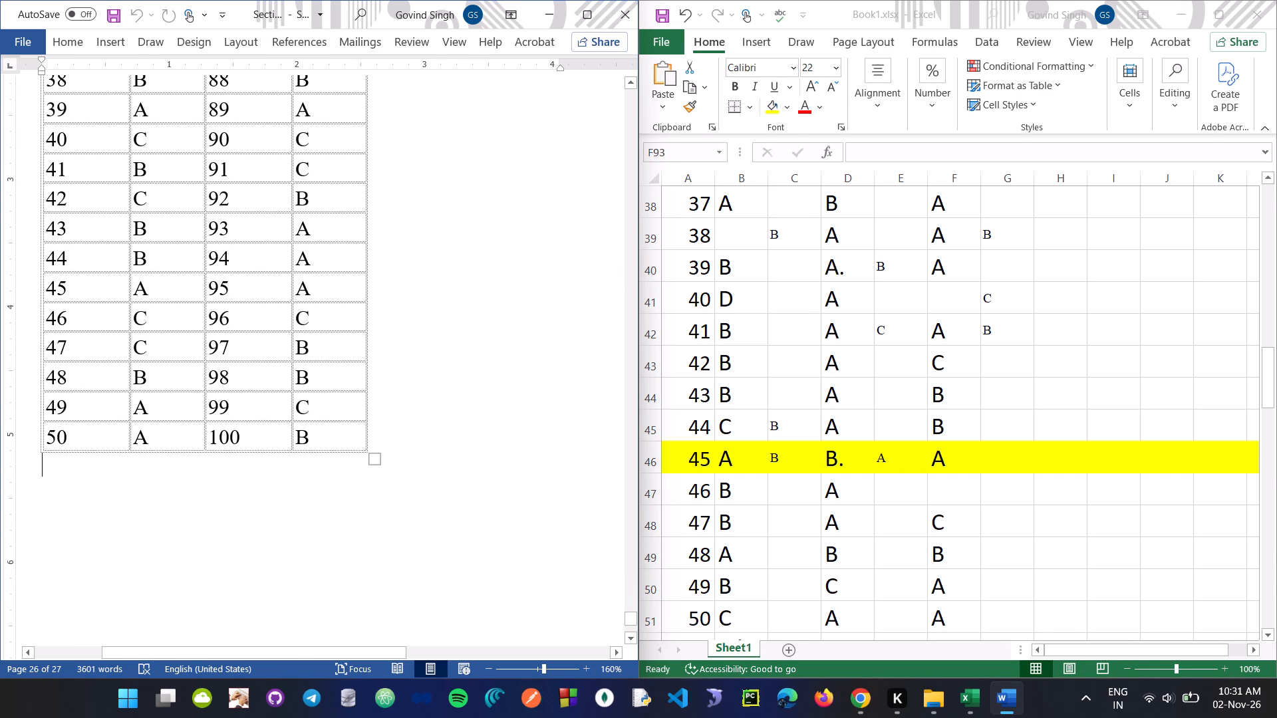
Copy the answers for questions 51 to 100 from the last column of the Word document's answer key table.
left_click(325, 439, "shift")
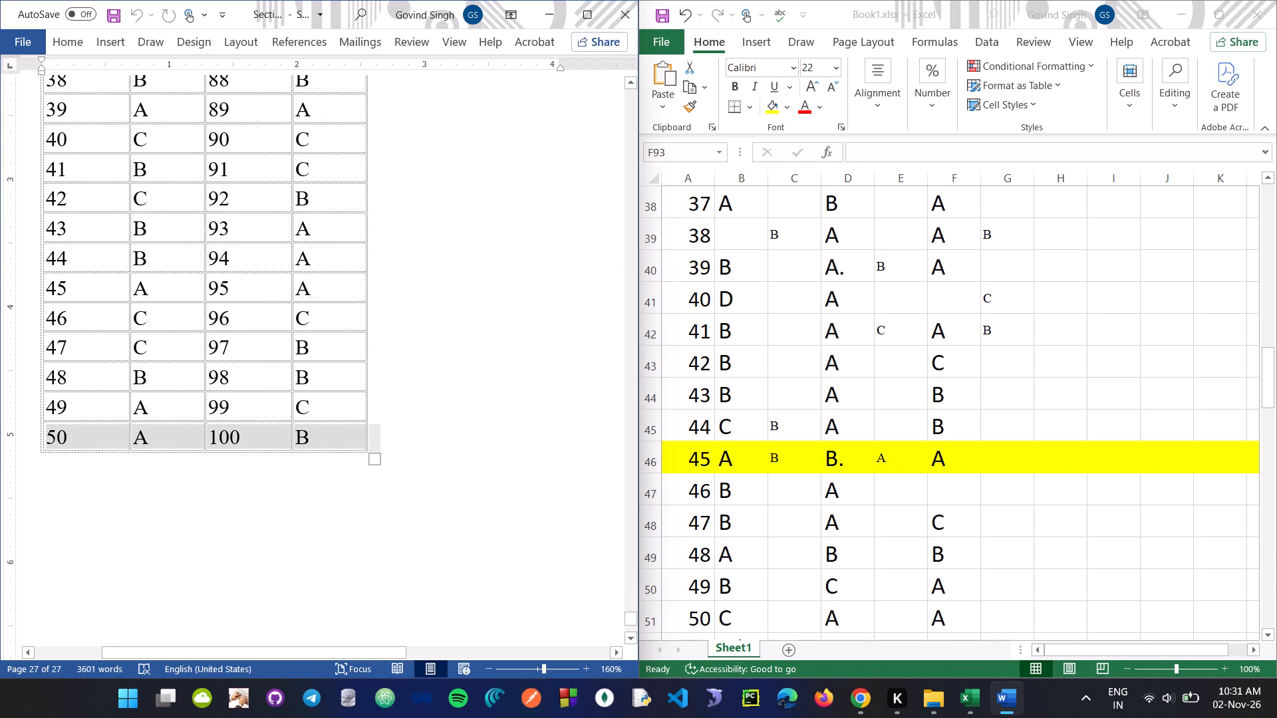
left_click(325, 439)
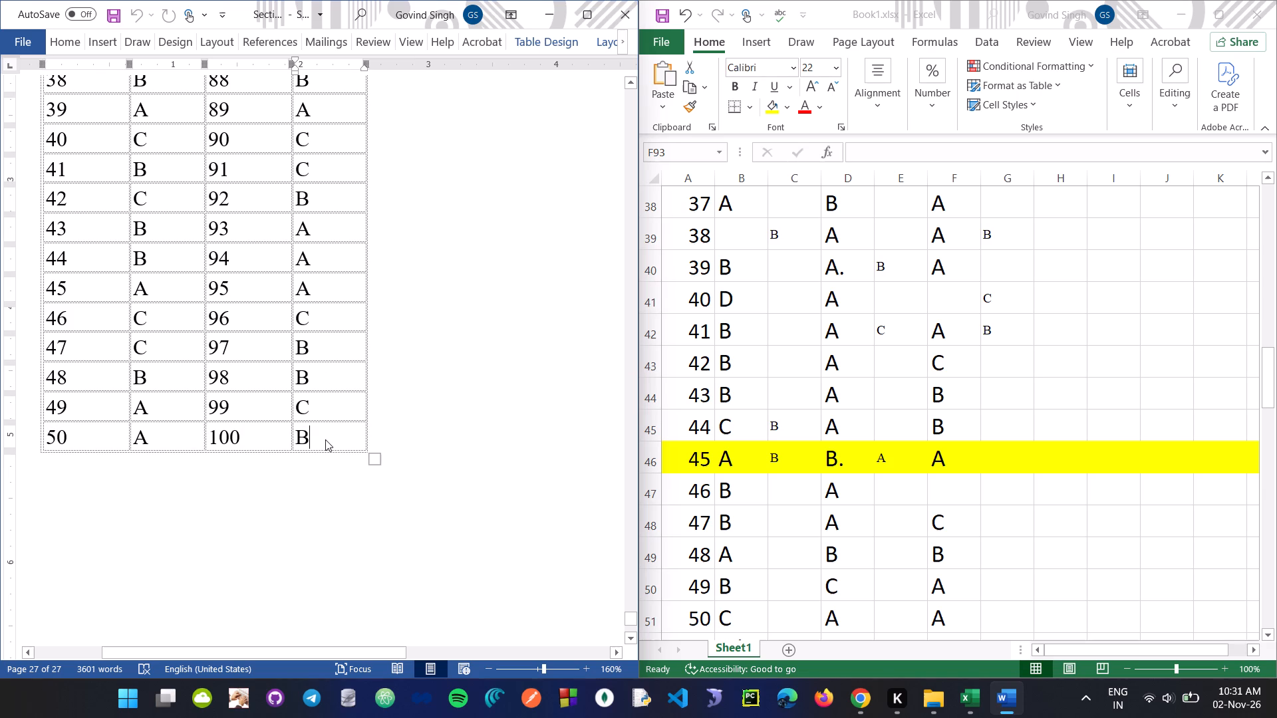
key("shift+Up")
key("shift+Up")
key("shift+Up")
key("shift+Up")
key("shift+Up")
key("shift+Up")
key("shift+Up")
key("shift+Up")
key("shift+Up")
key("shift+Up")
key("shift+Up")
key("shift+Up")
key("shift+Up")
key("shift+Up")
key("shift+Up")
key("shift+Up")
key("shift+Up")
key("shift+Up")
key("shift+Up")
key("shift+Up")
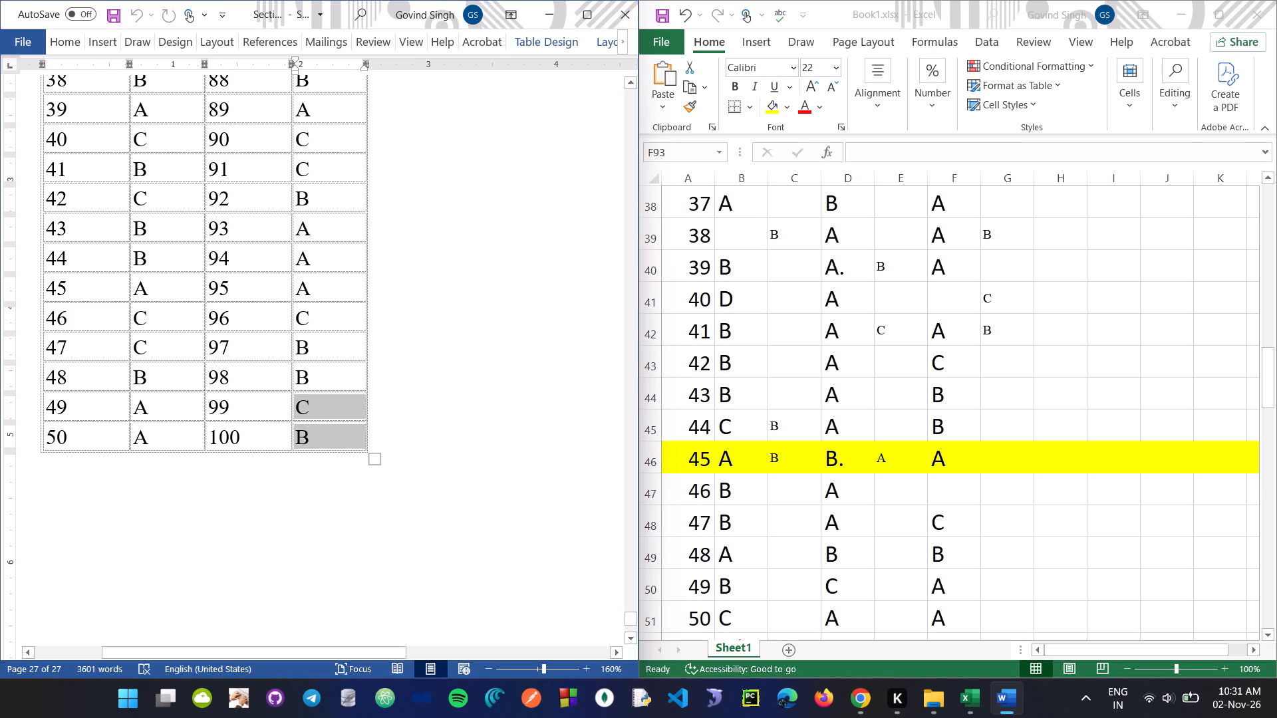
key("shift+Up")
key("shift+Up")
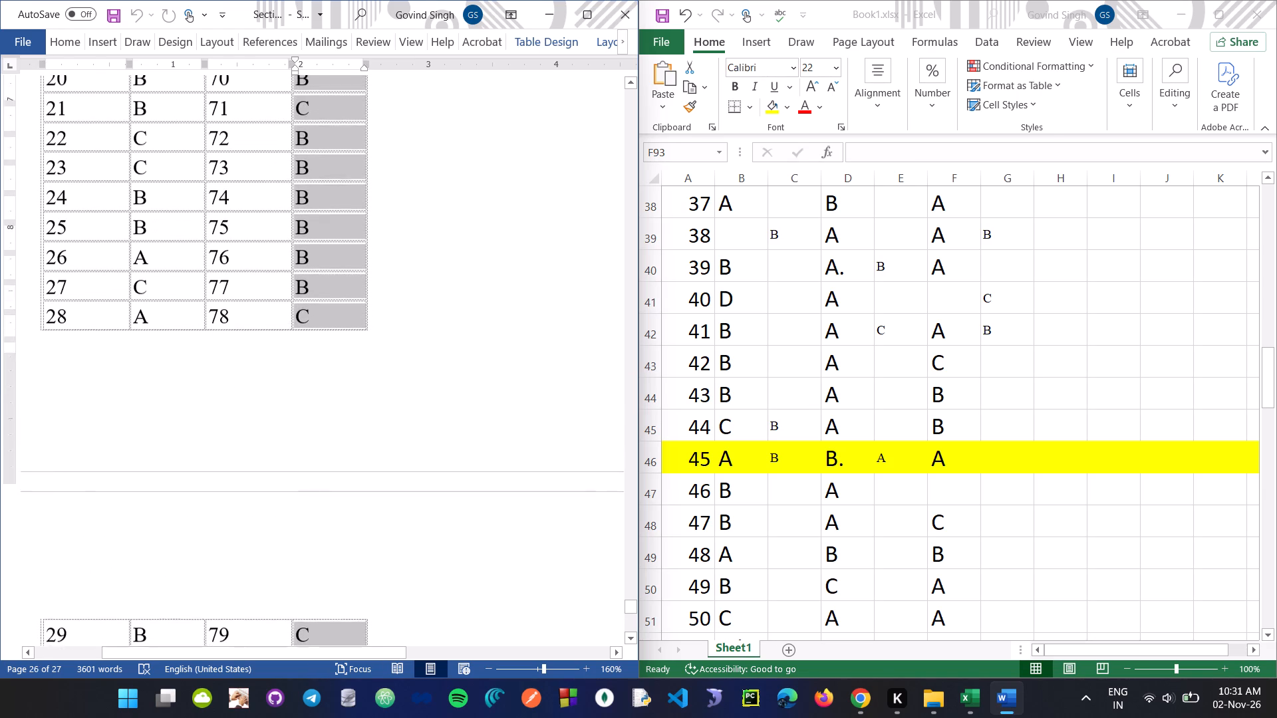
key("shift+Up")
key("shift+Up")
key("shift+Up")
key("shift+Up")
key("shift+Up")
key("shift+Up")
key("shift+Up")
key("shift+Up")
key("shift+Up")
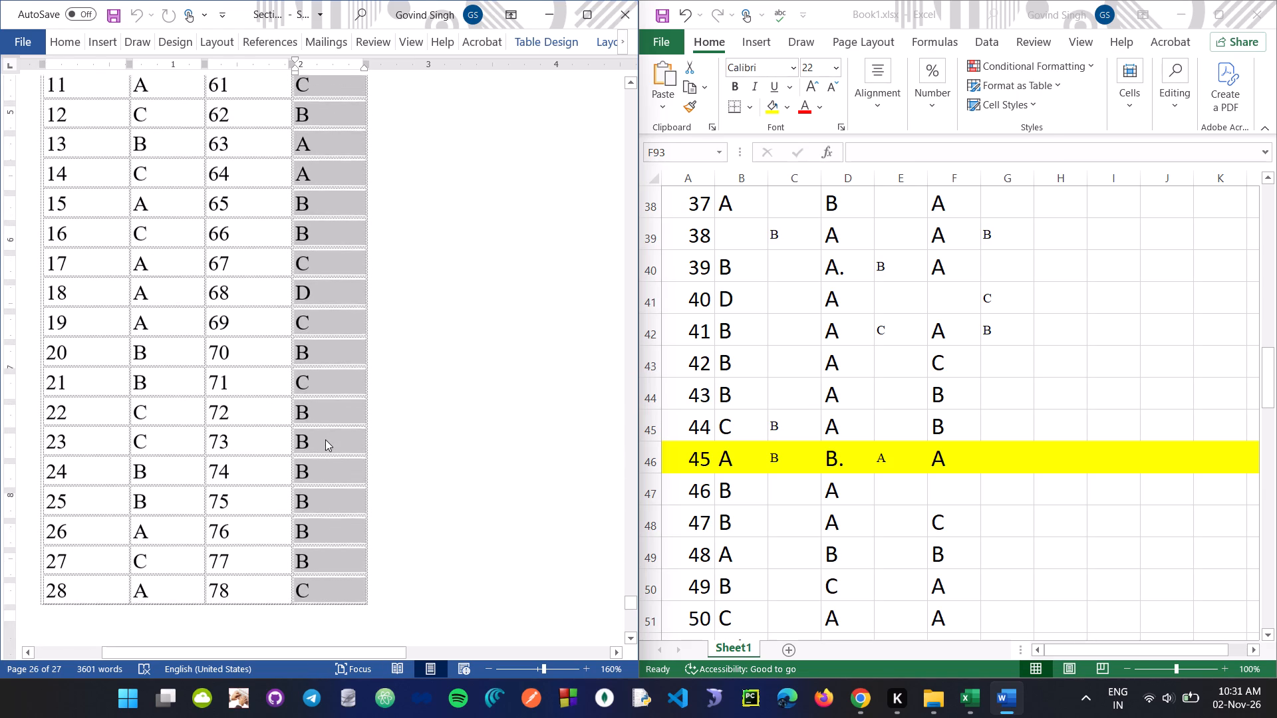
key("shift+Up")
key("shift+Up")
key("shift+Up")
key("shift+Up")
key("shift+Up")
key("shift+Up")
key("shift+Up")
key("shift+Up")
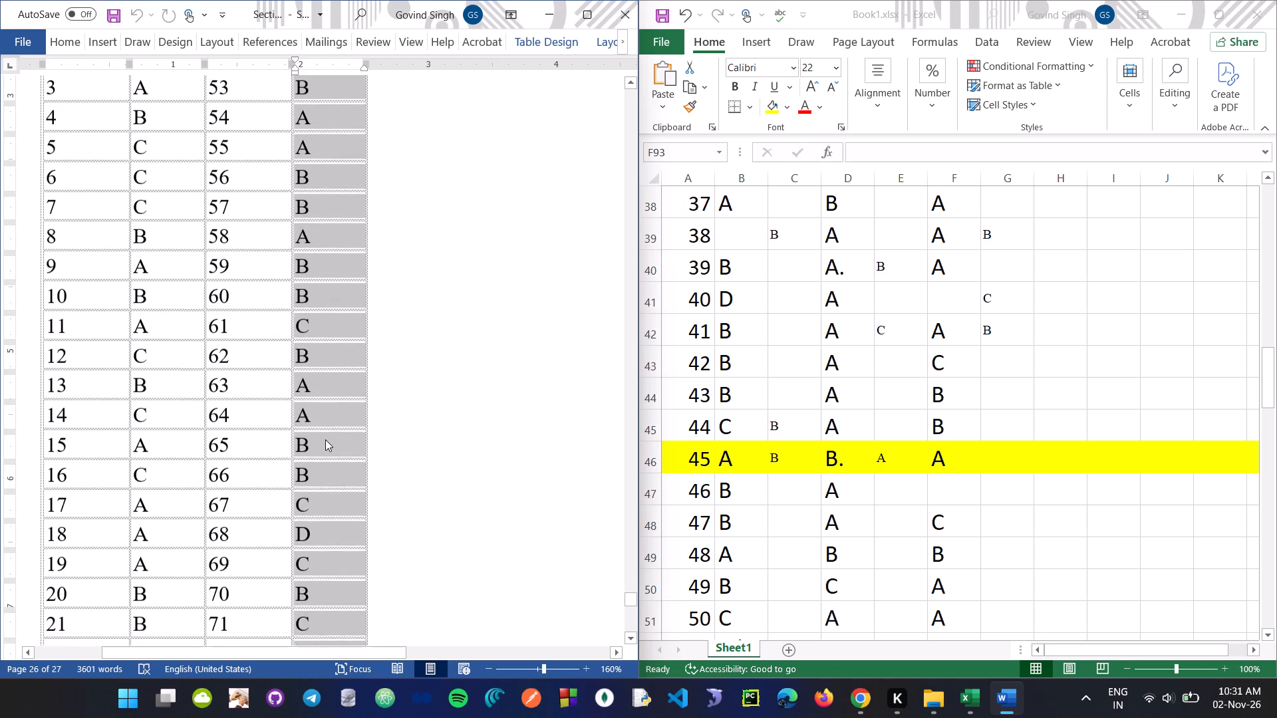
key("shift+Up")
key("shift+Up")
key("shift+Up")
key("shift+Down")
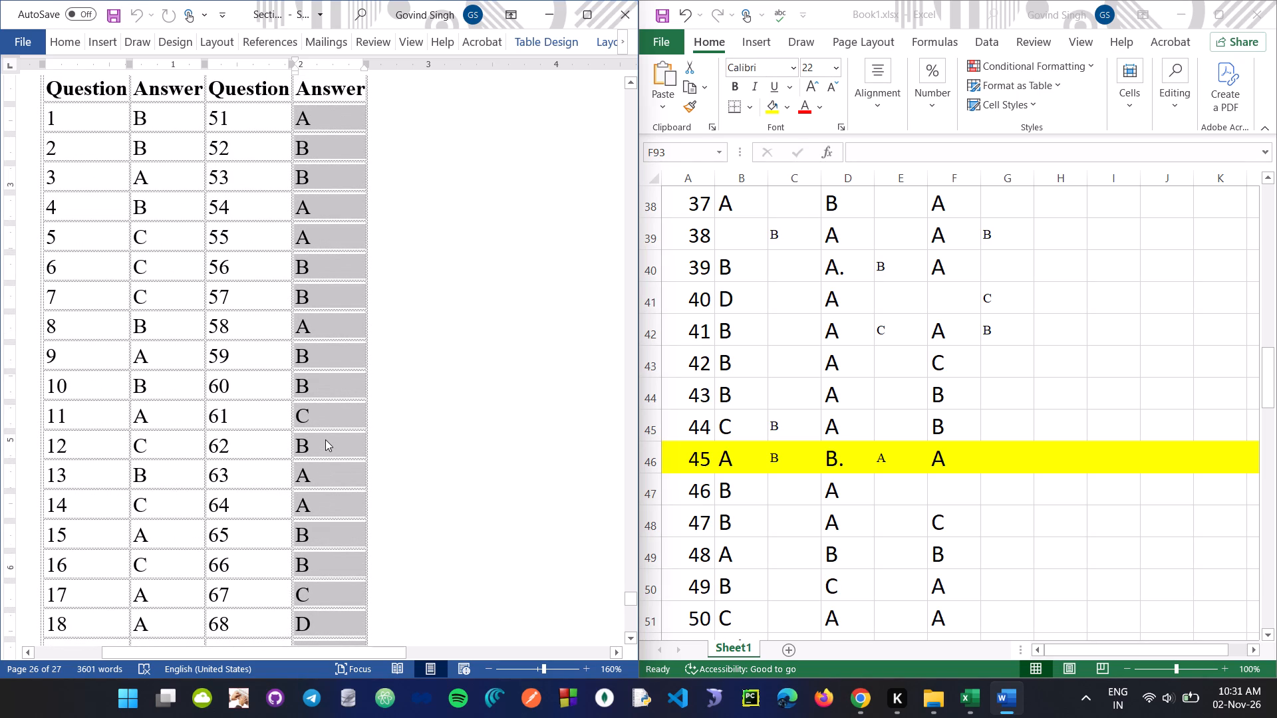
key("ctrl+c")
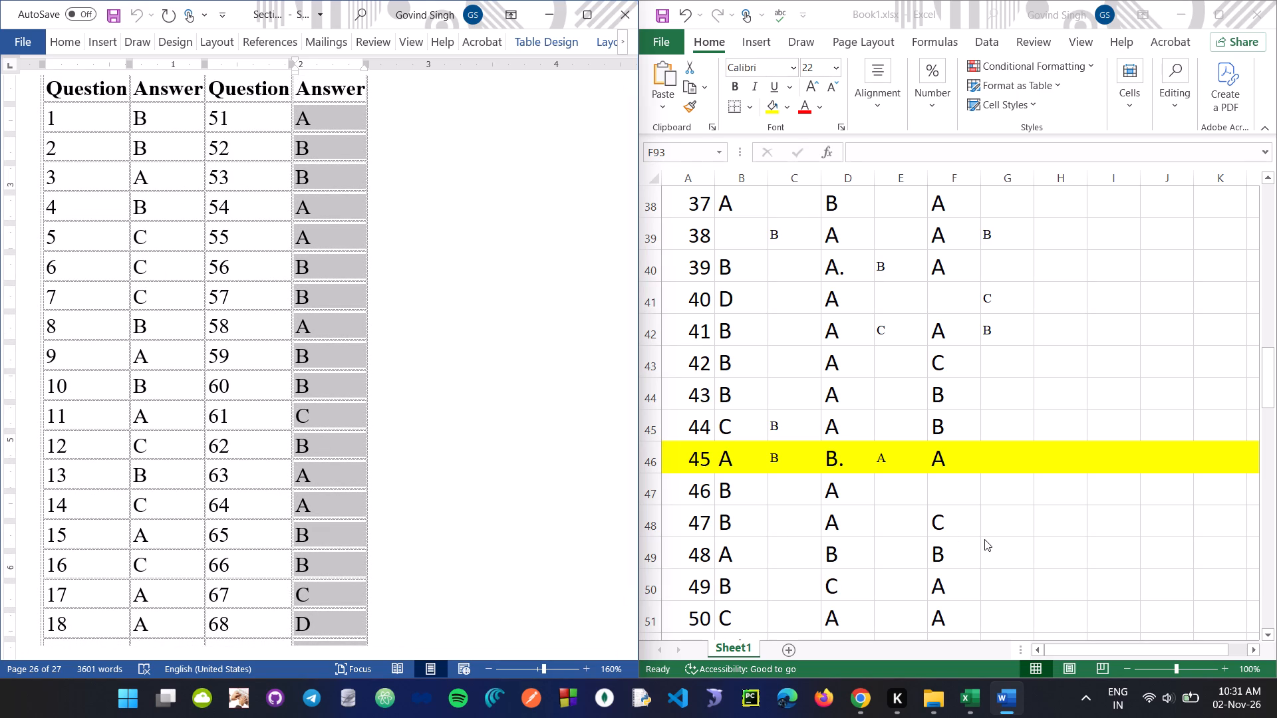
Switch to the Excel sheet and paste the copied answers into column G, starting at G52 beside question 51.
scroll(984, 538, "down", 1)
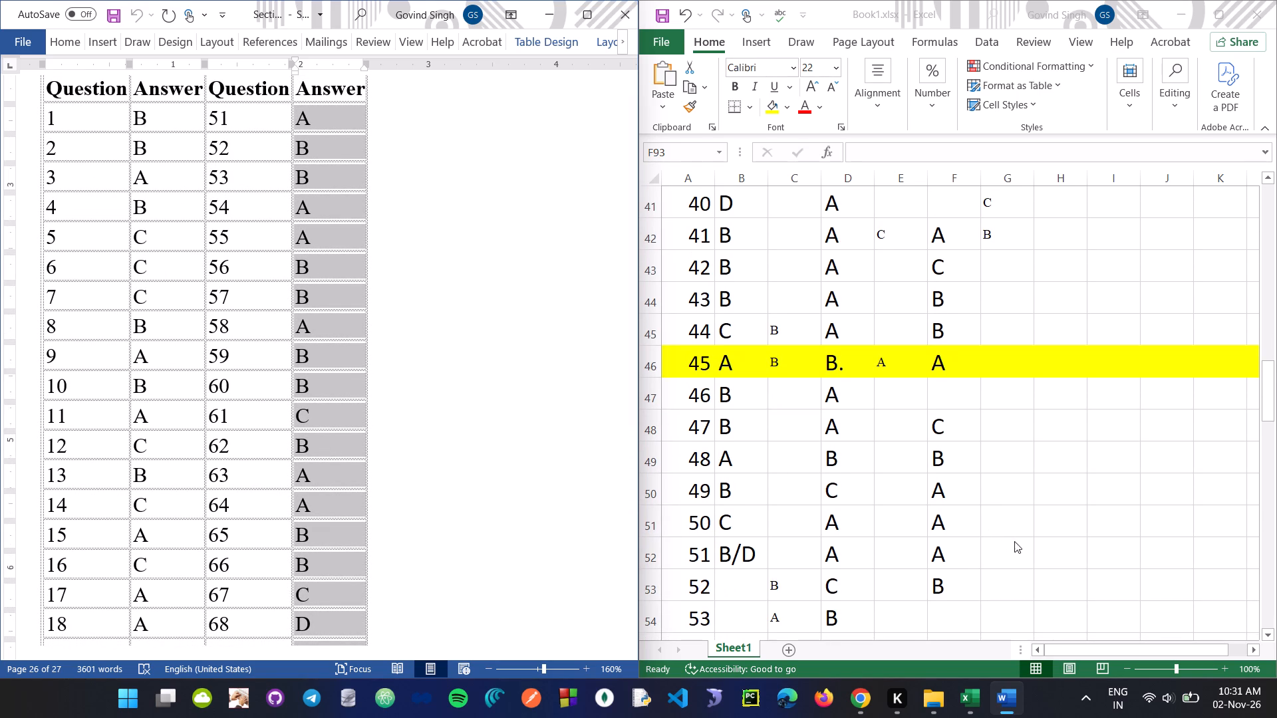
left_click(1023, 553)
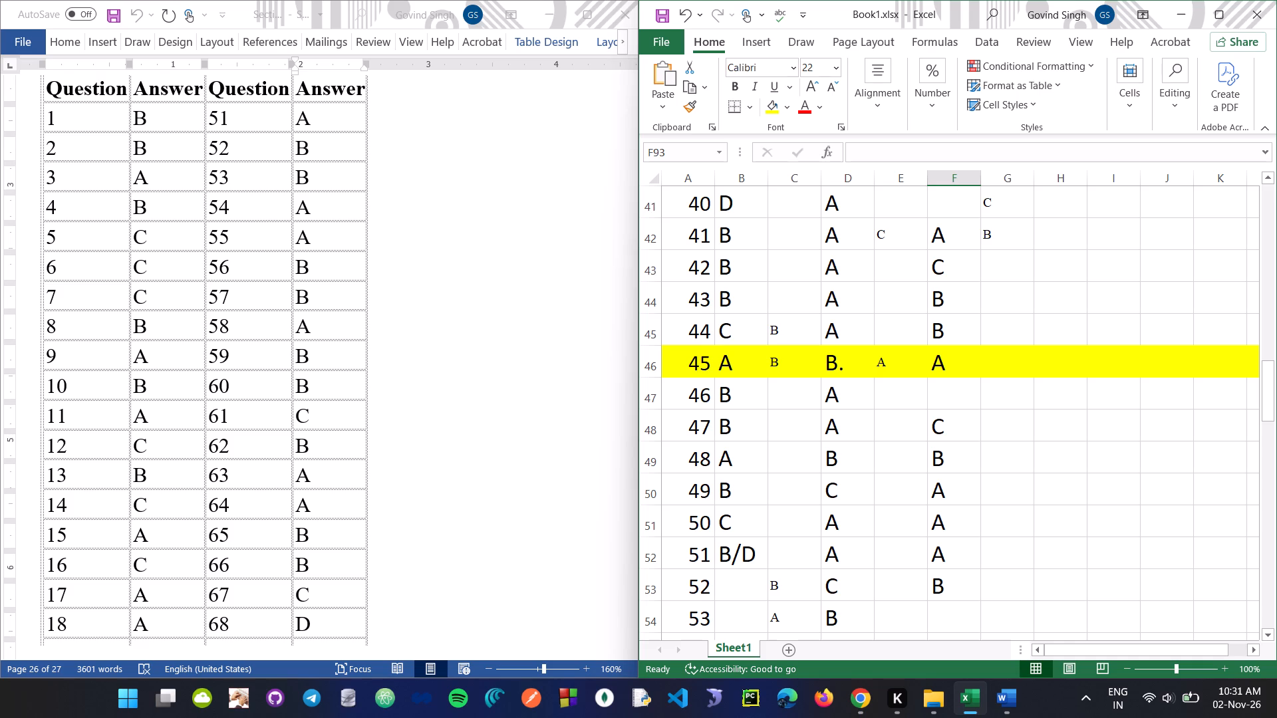
left_click(1023, 553)
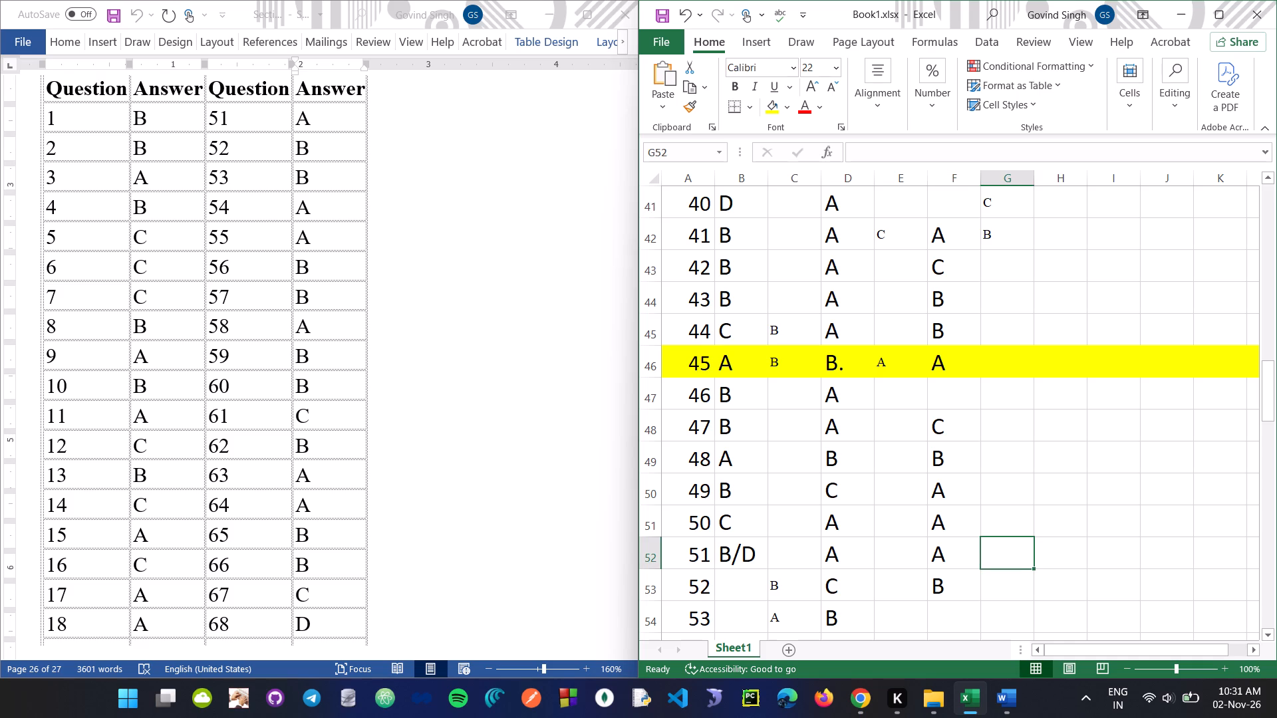
key("ctrl+v")
Copy the answers for questions 42 to 50 from the Word answer key into column G of the Excel sheet, starting at G43.
scroll(1023, 553, "up", 1)
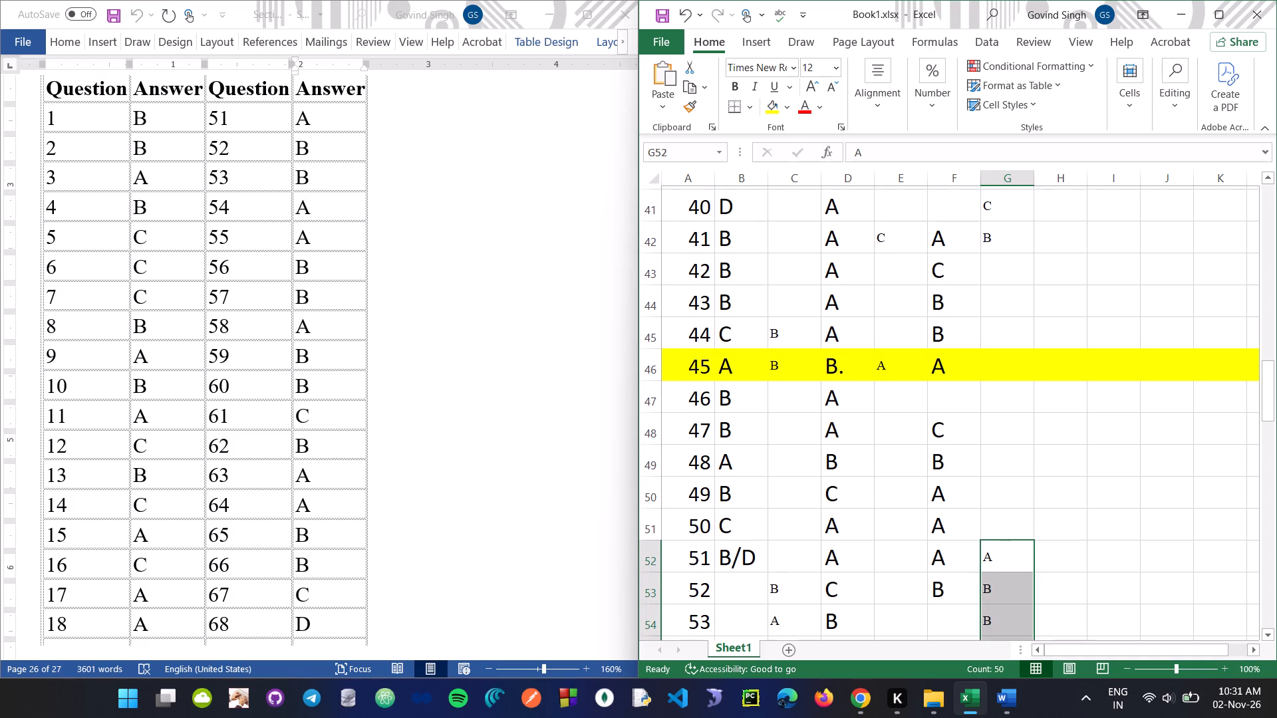
scroll(1023, 553, "up", 1)
left_click(1004, 264)
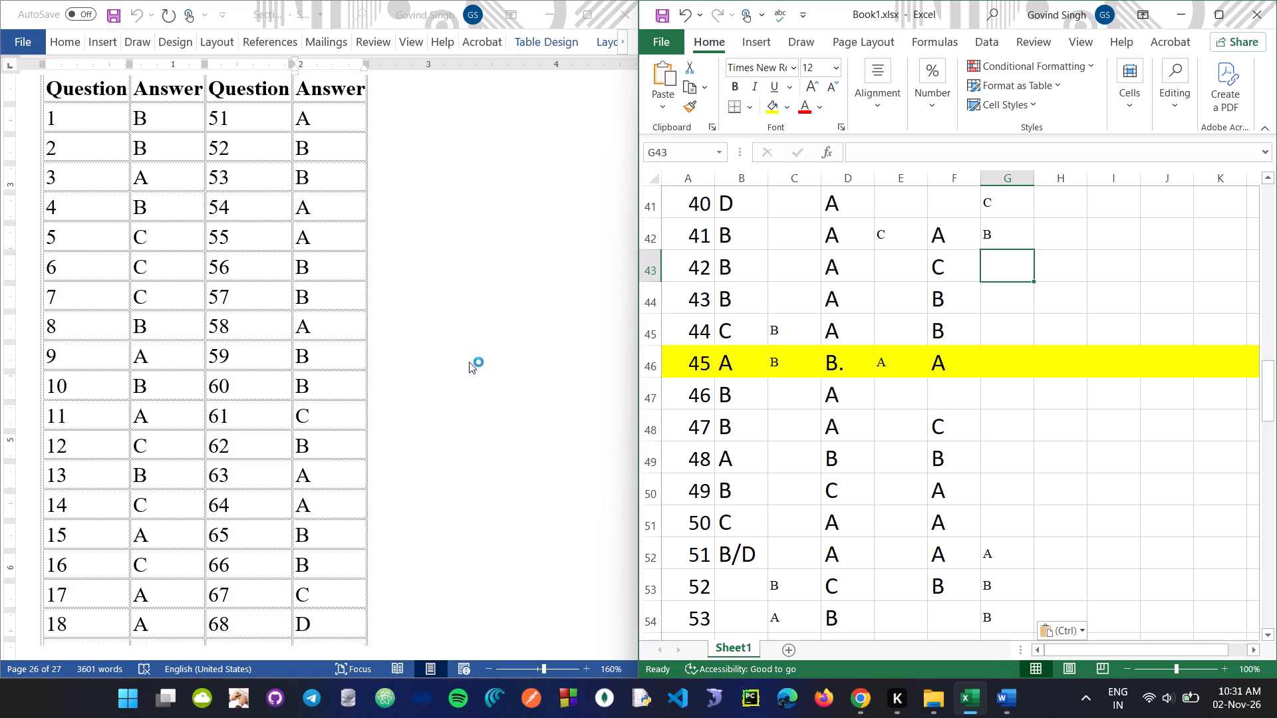
scroll(315, 363, "down", 3)
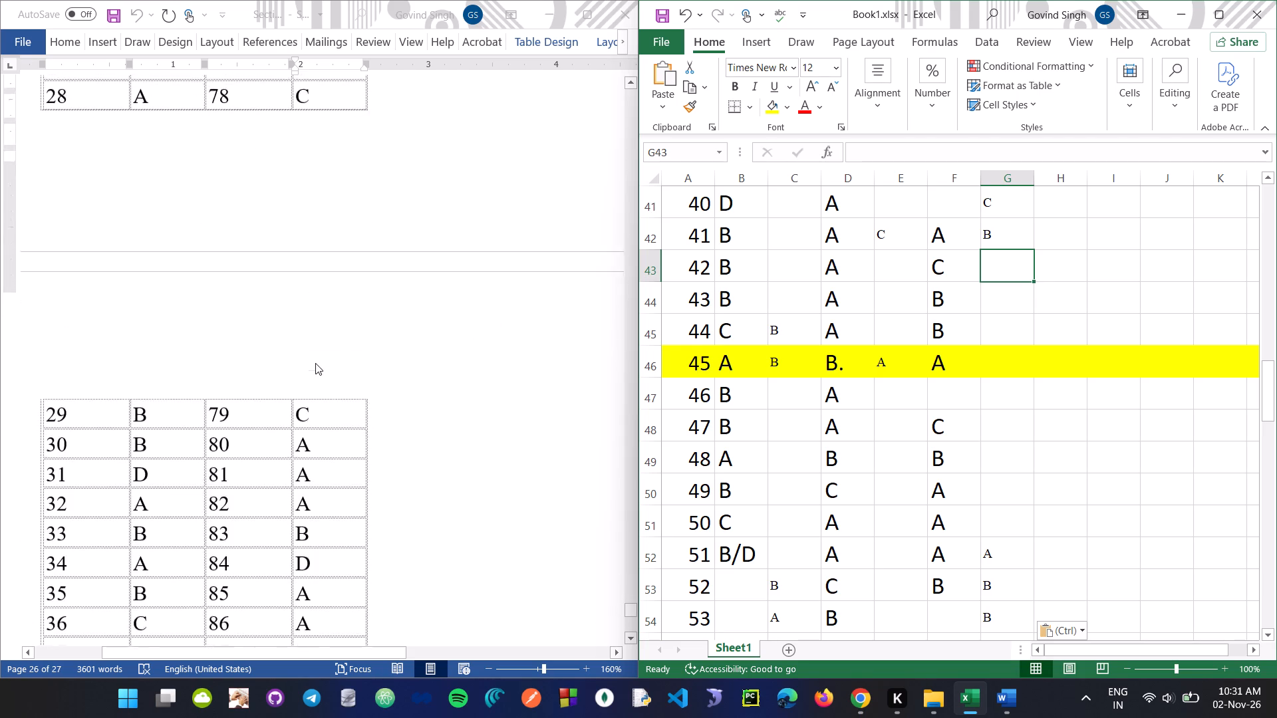
scroll(315, 363, "down", 2)
scroll(315, 363, "up", 1)
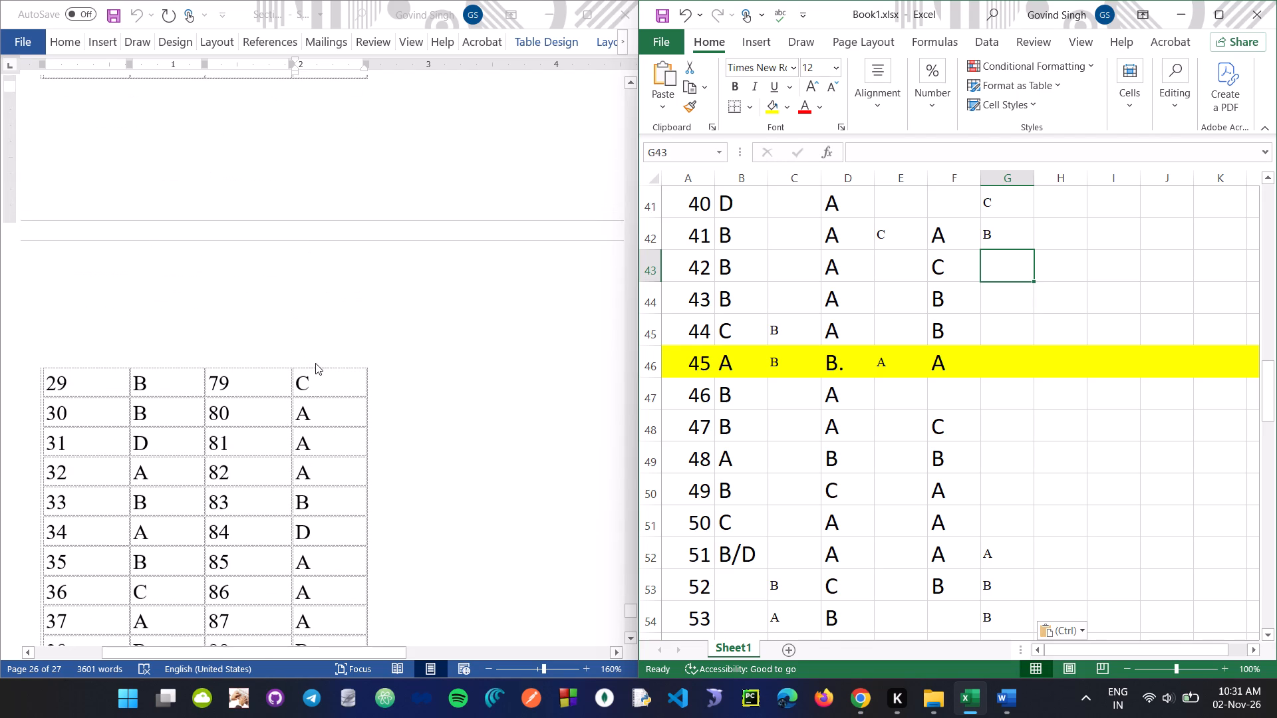
scroll(211, 358, "down", 3)
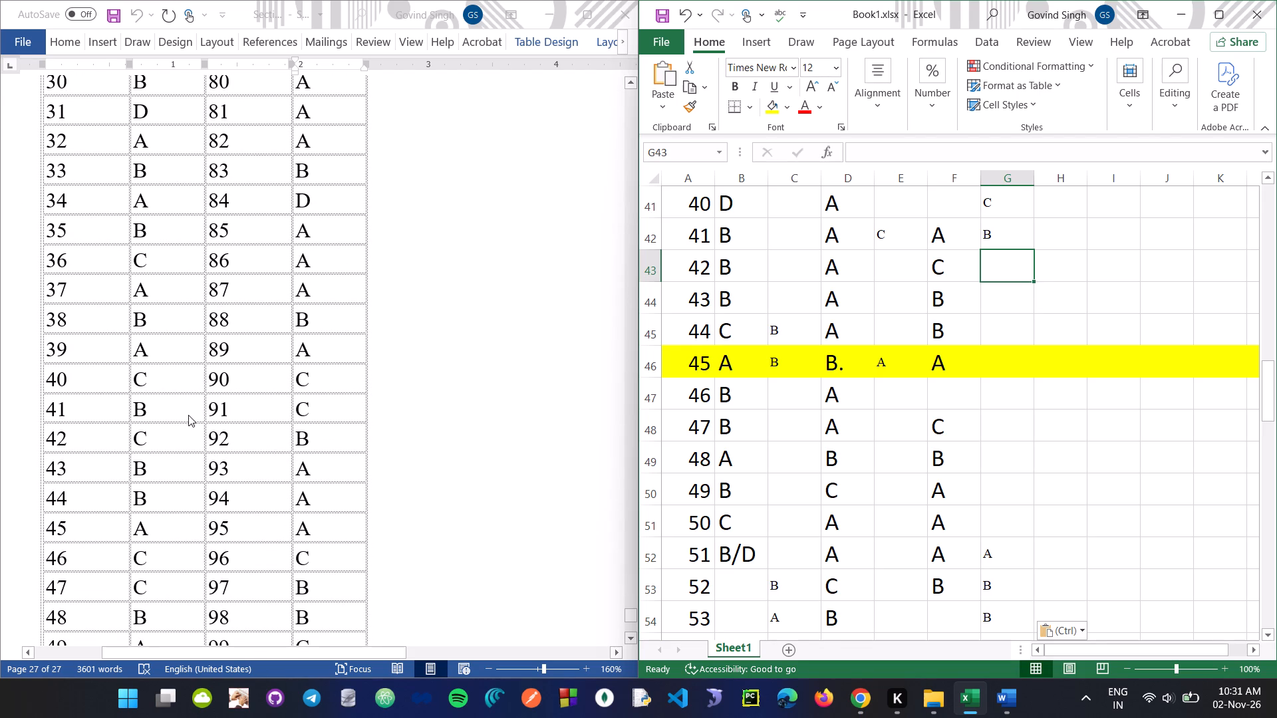
left_click(144, 436)
key("Left")
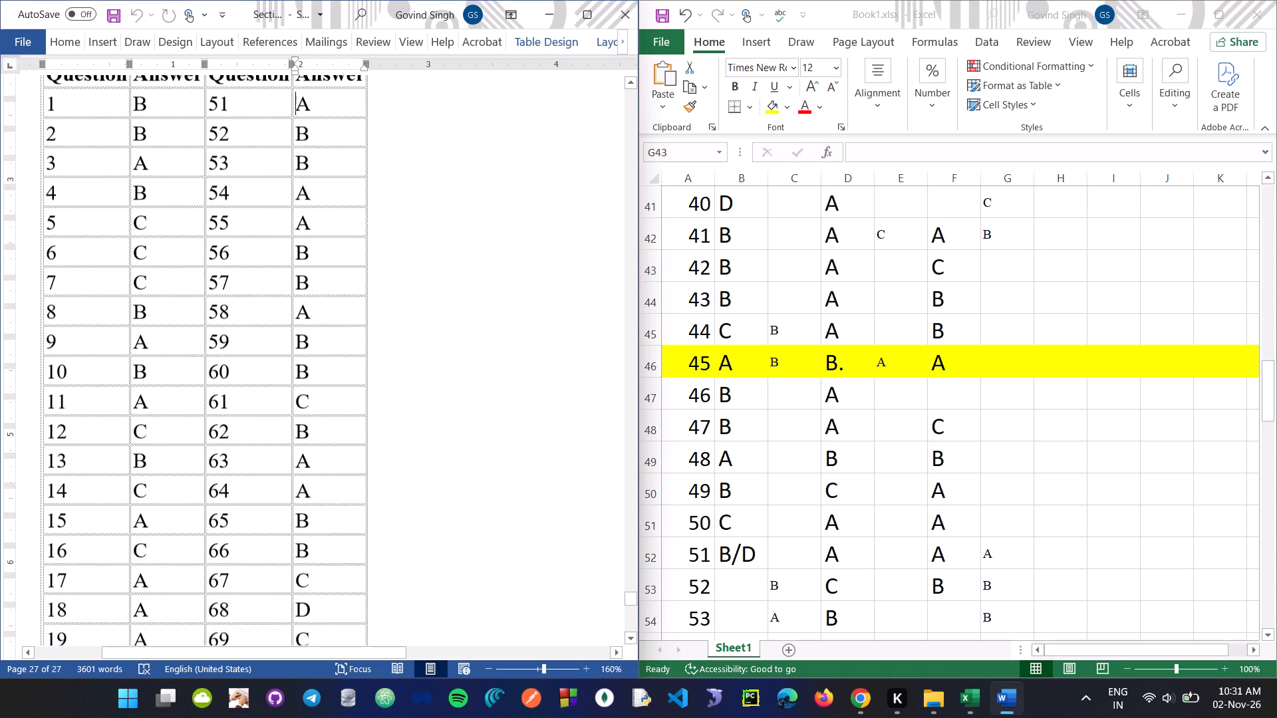
scroll(156, 436, "down", 3)
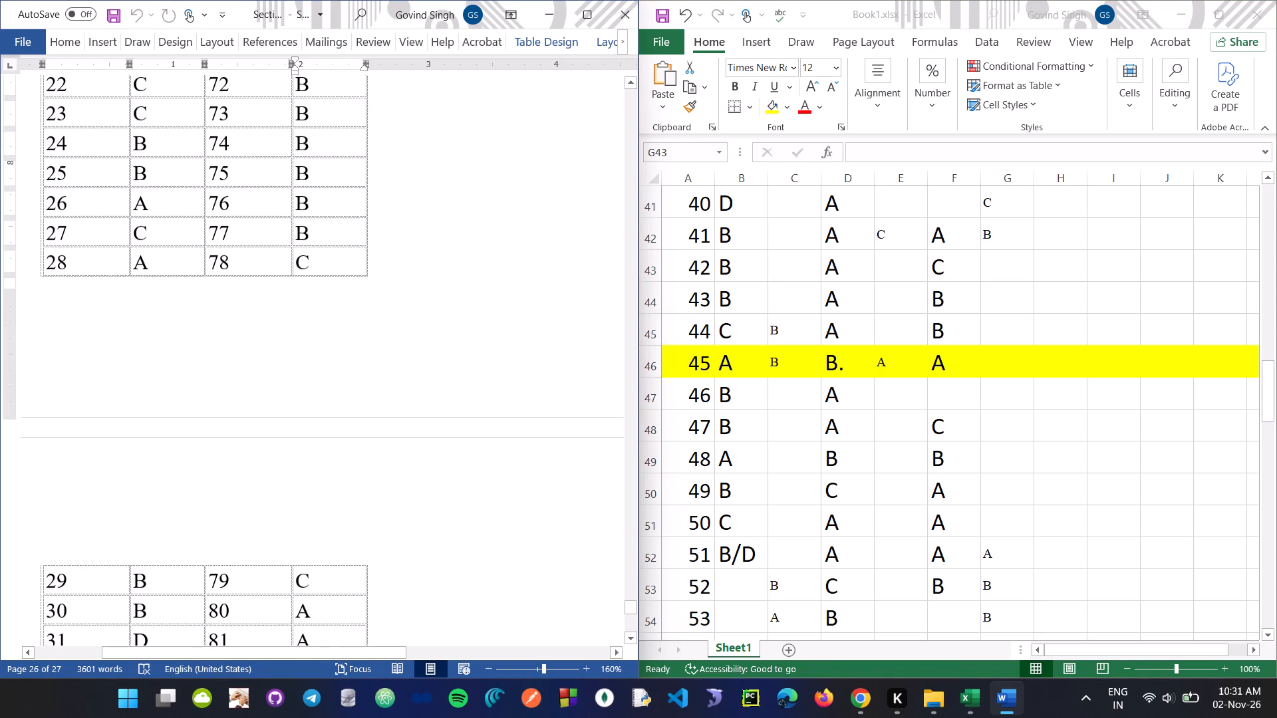
scroll(156, 436, "down", 2)
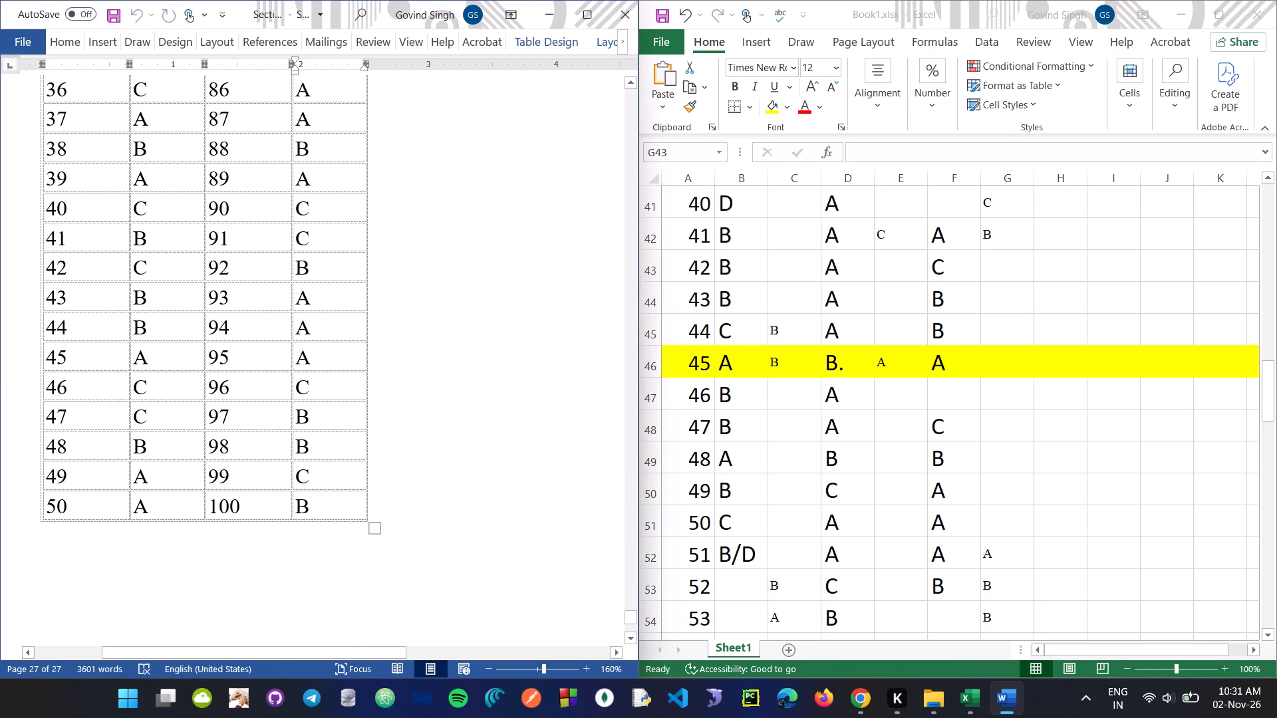
left_click(137, 266)
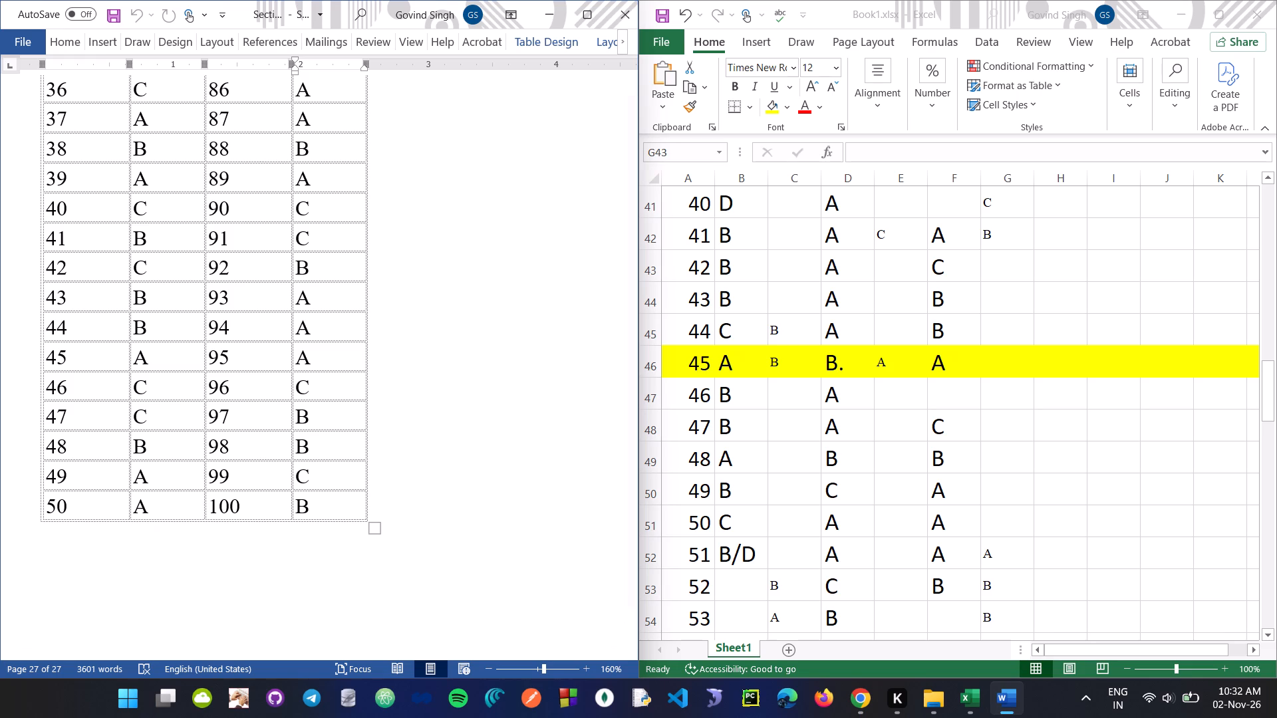
key("shift+Down")
key("shift+Down")
key("shift+Down")
key("shift+Down")
key("shift+Down")
key("shift+Down")
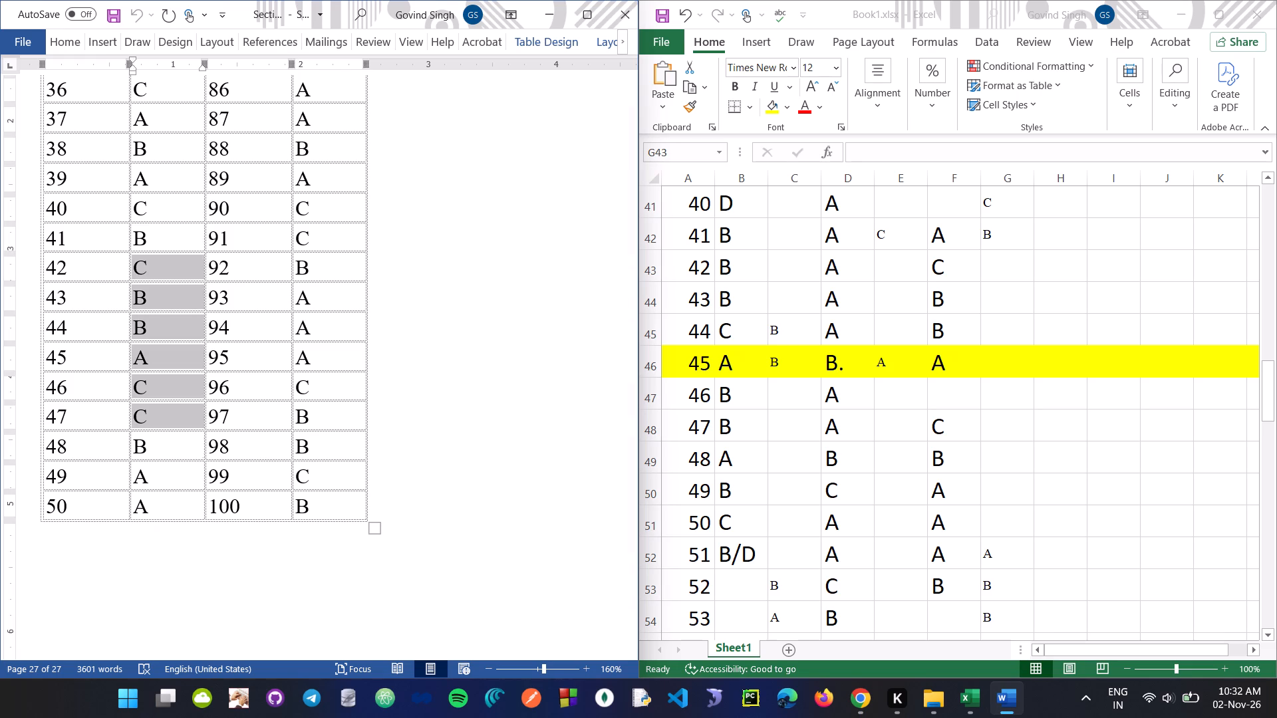
key("shift+Down")
key("shift+Down")
key("ctrl+c")
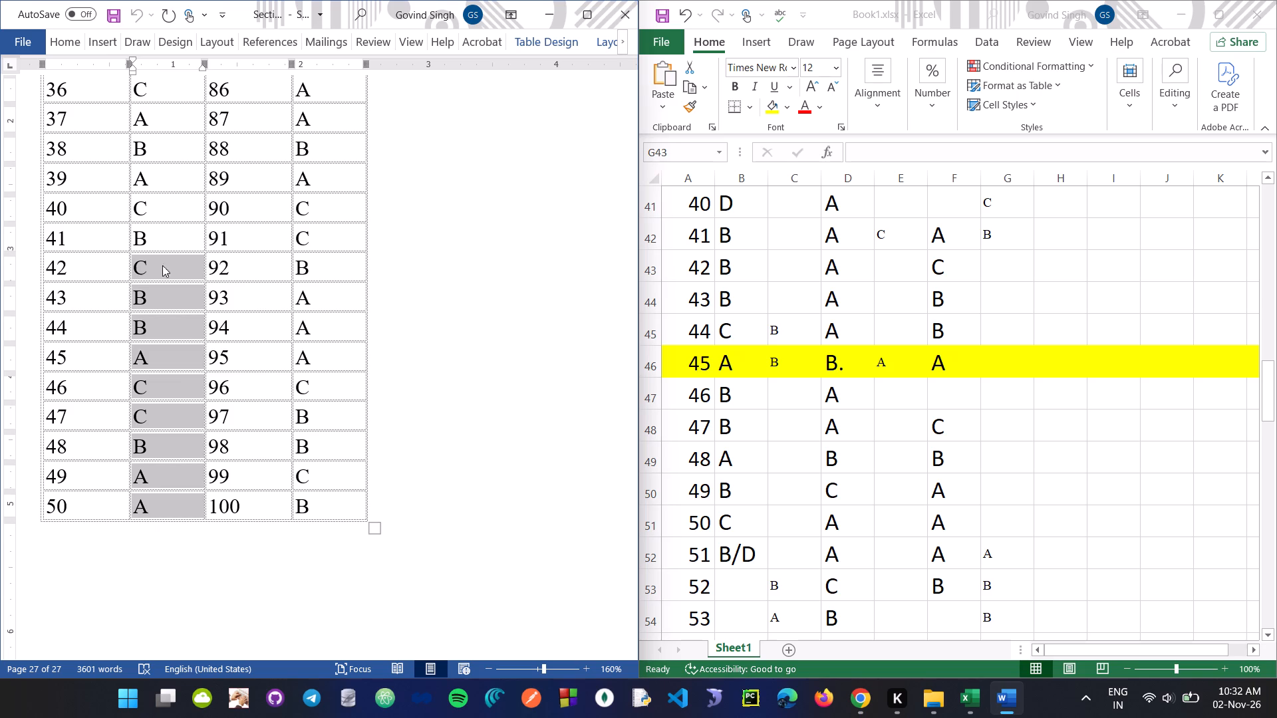
left_click(1004, 265)
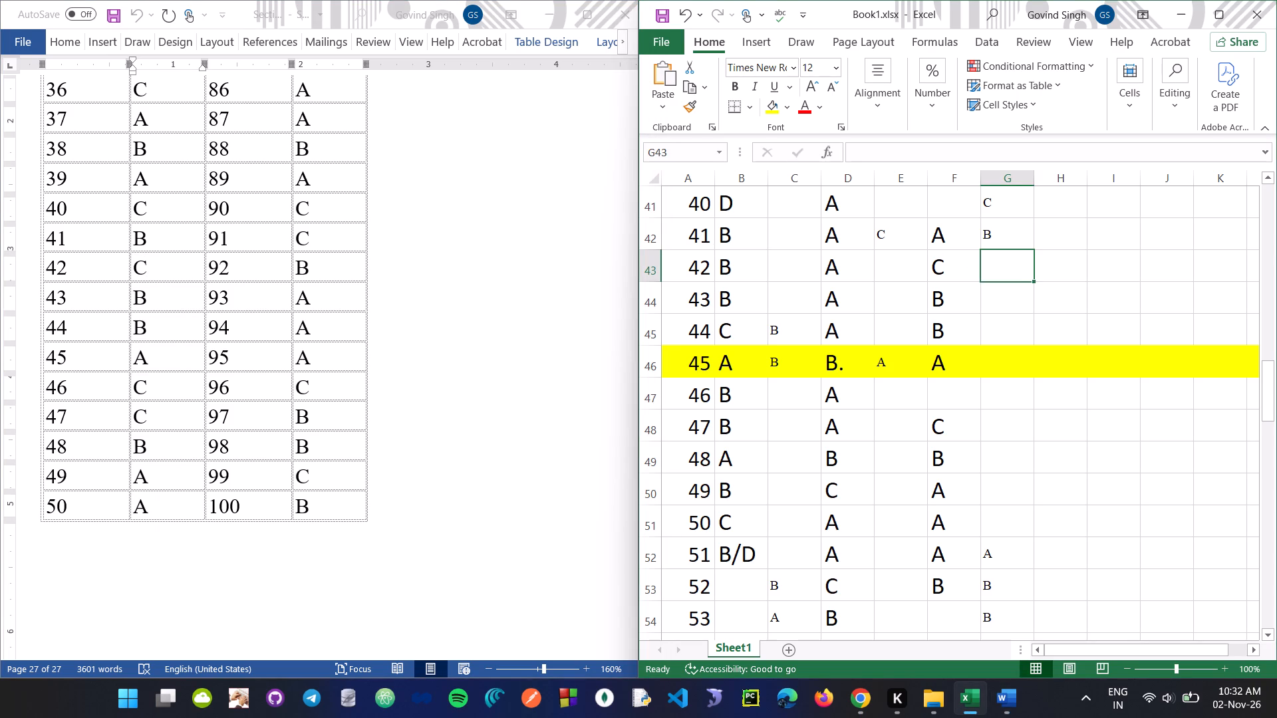
key("ctrl+v")
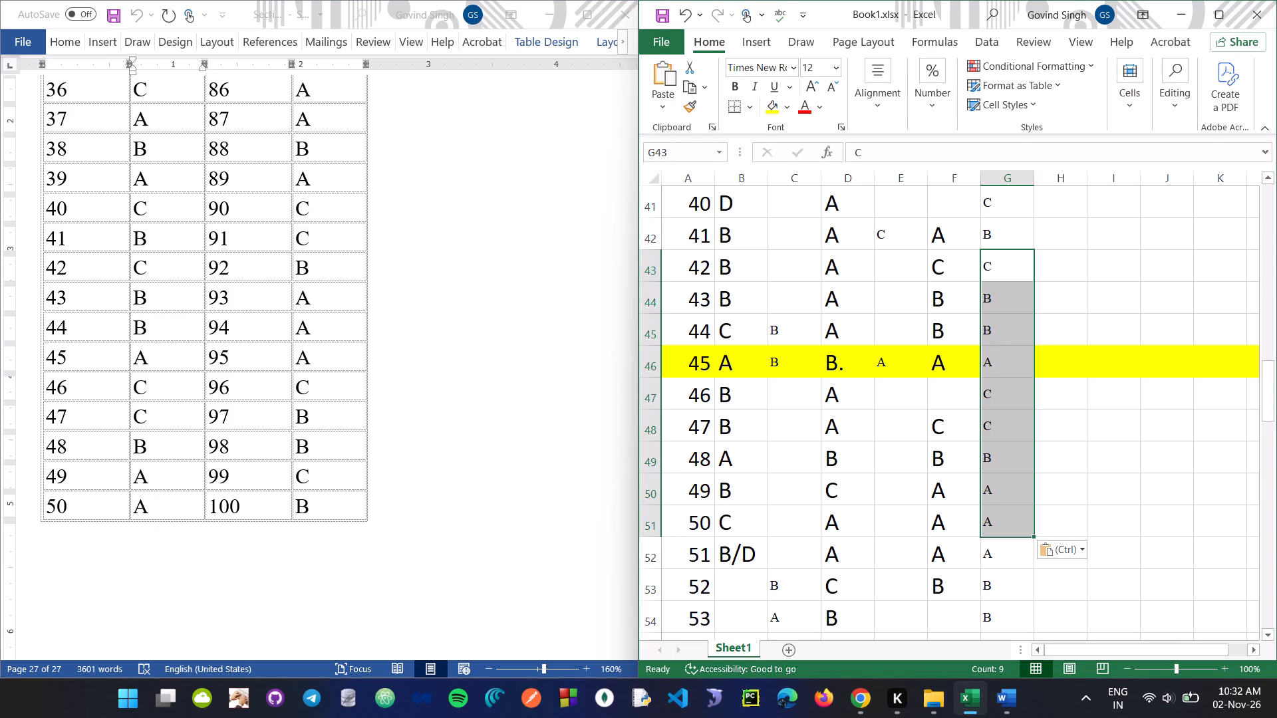
Clear the pasted key answers in G43 to G46, where they match the recorded answers in column F.
key("Left")
key("Right")
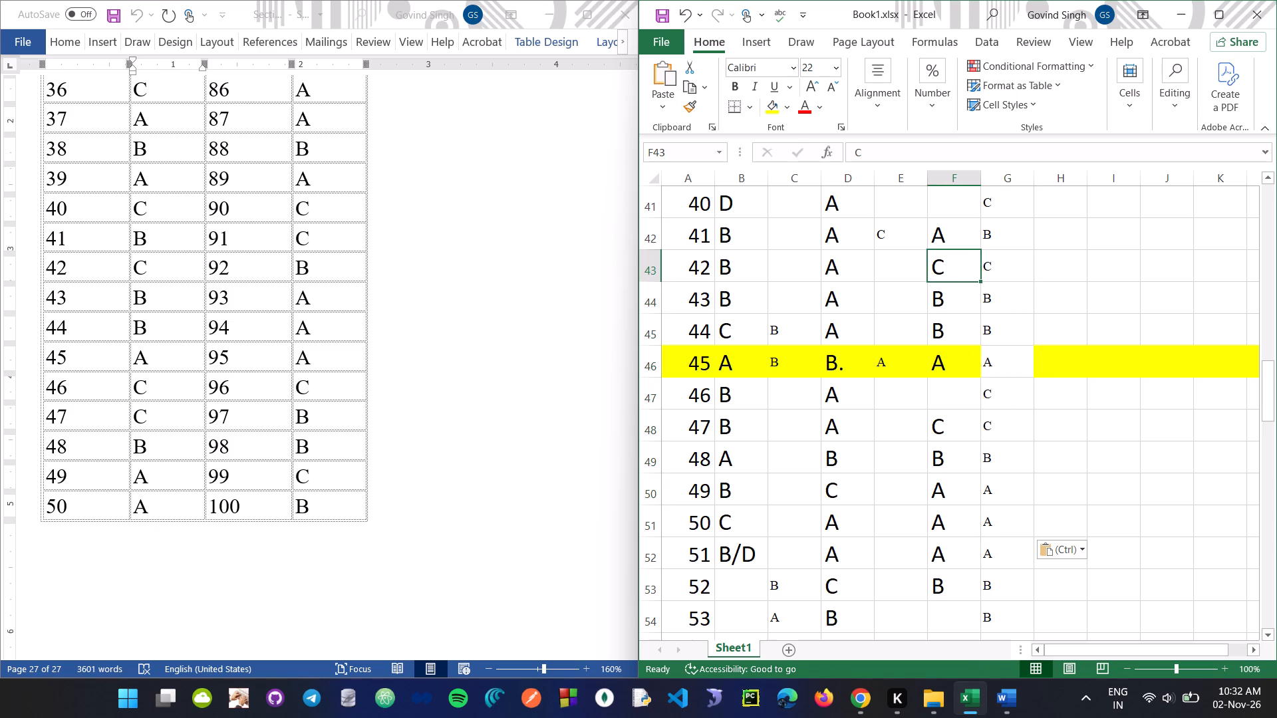
key("Delete")
key("Down")
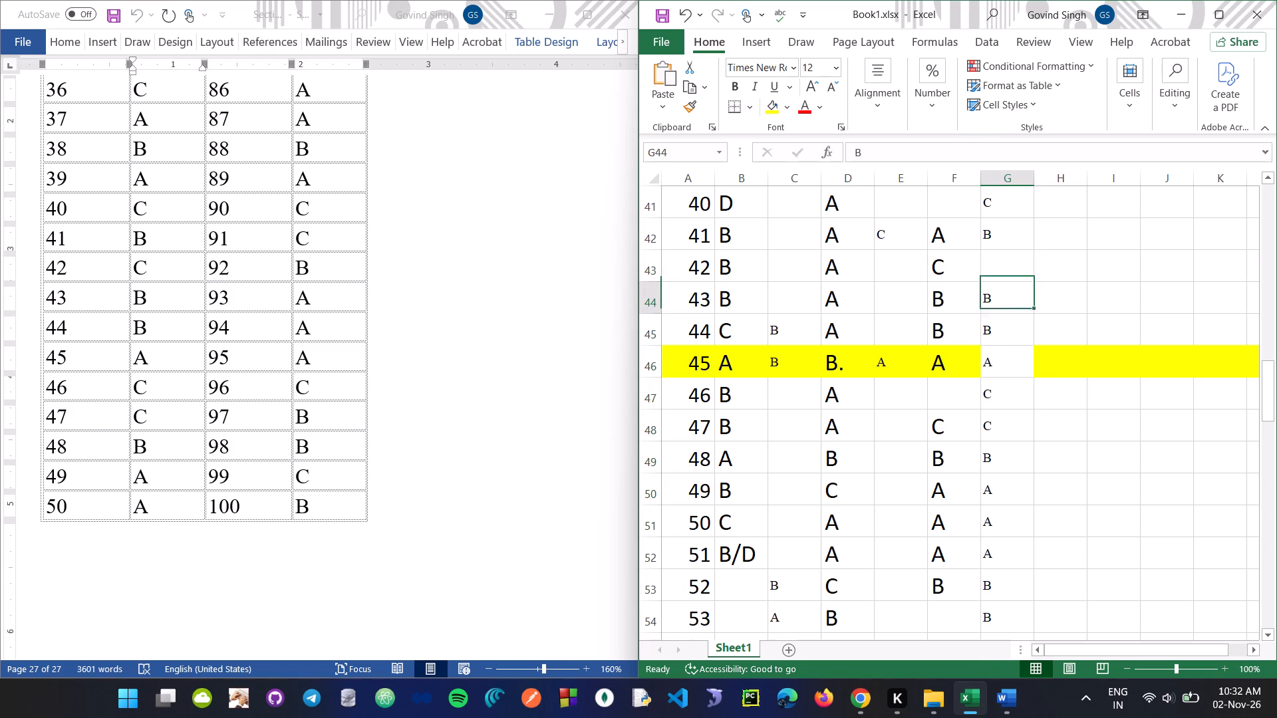
key("Delete")
key("Down")
key("Delete")
key("Down")
key("Delete")
Clear the matching key answers in G48 to G53, keeping the one in G47 where column F is blank.
key("Down")
key("Down")
key("Delete")
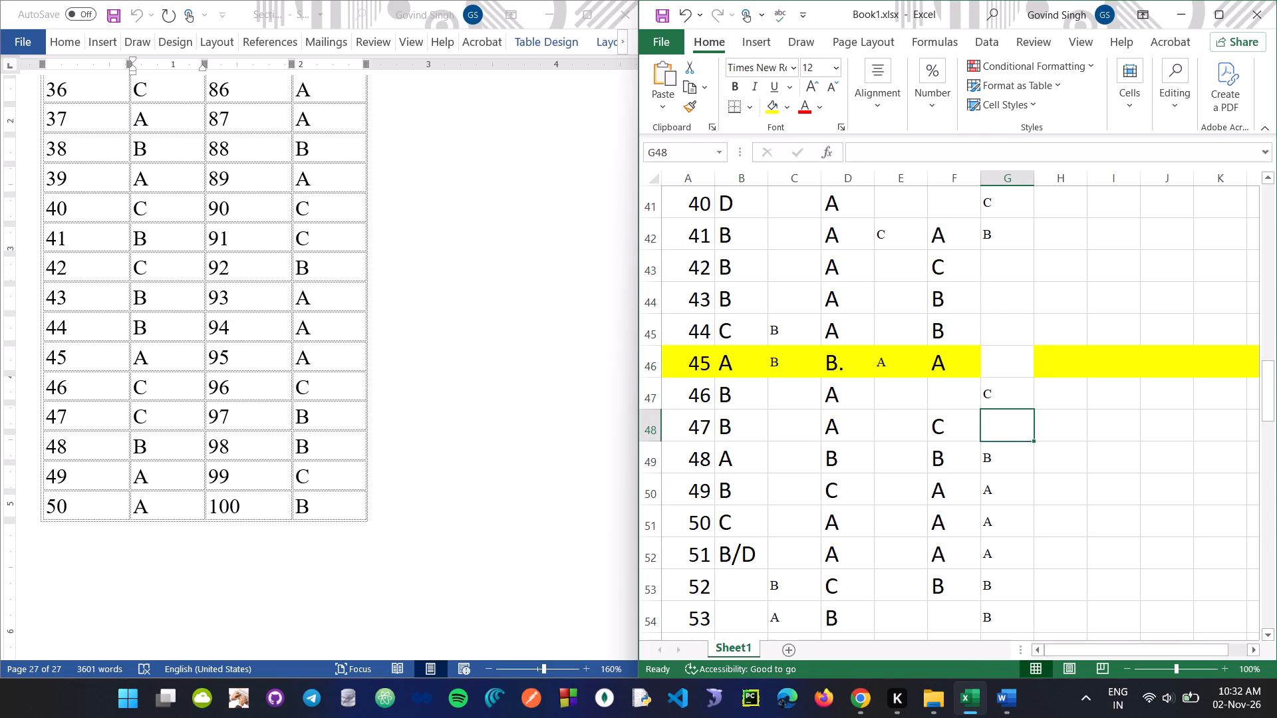
key("Down")
key("Delete")
key("Down")
key("Delete")
key("Down")
key("Delete")
key("Down")
key("Delete")
key("Down")
key("Delete")
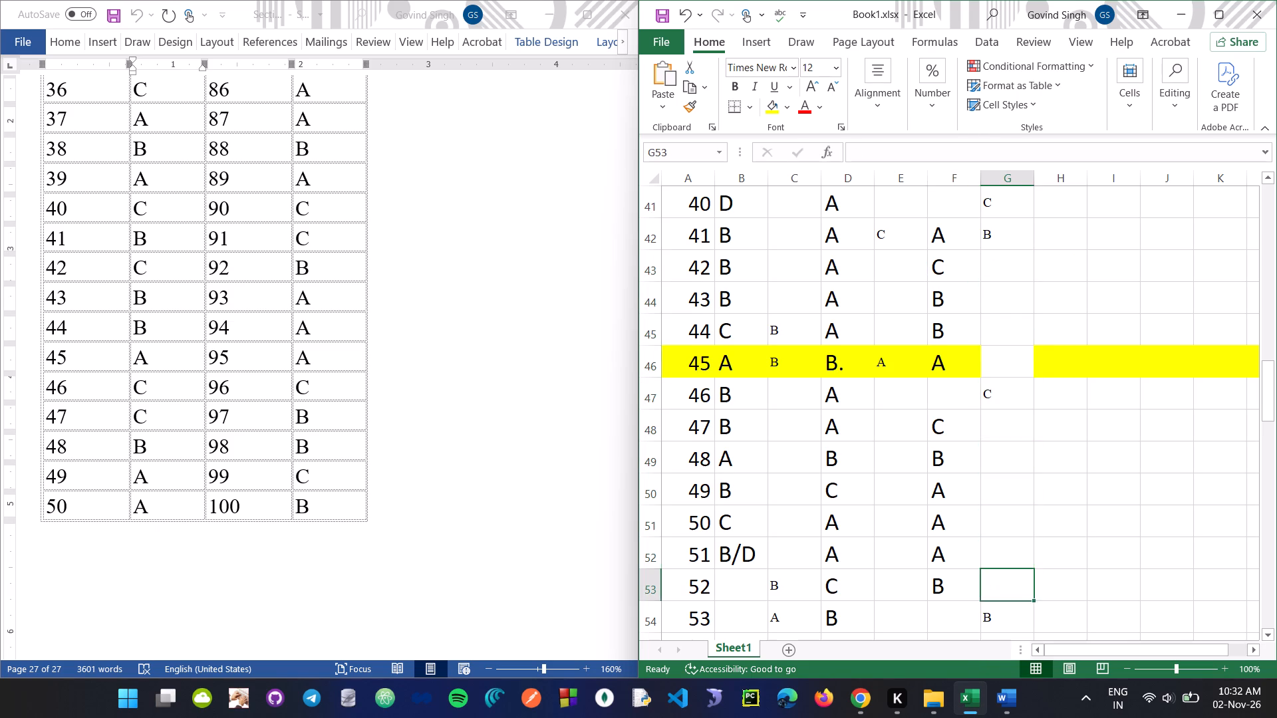
Clear the matching key answers in G56 to G63, keeping those in G54 and G55 where column F is blank.
key("Down")
key("Down")
key("Down")
key("Delete")
key("Down")
key("Delete")
key("Down")
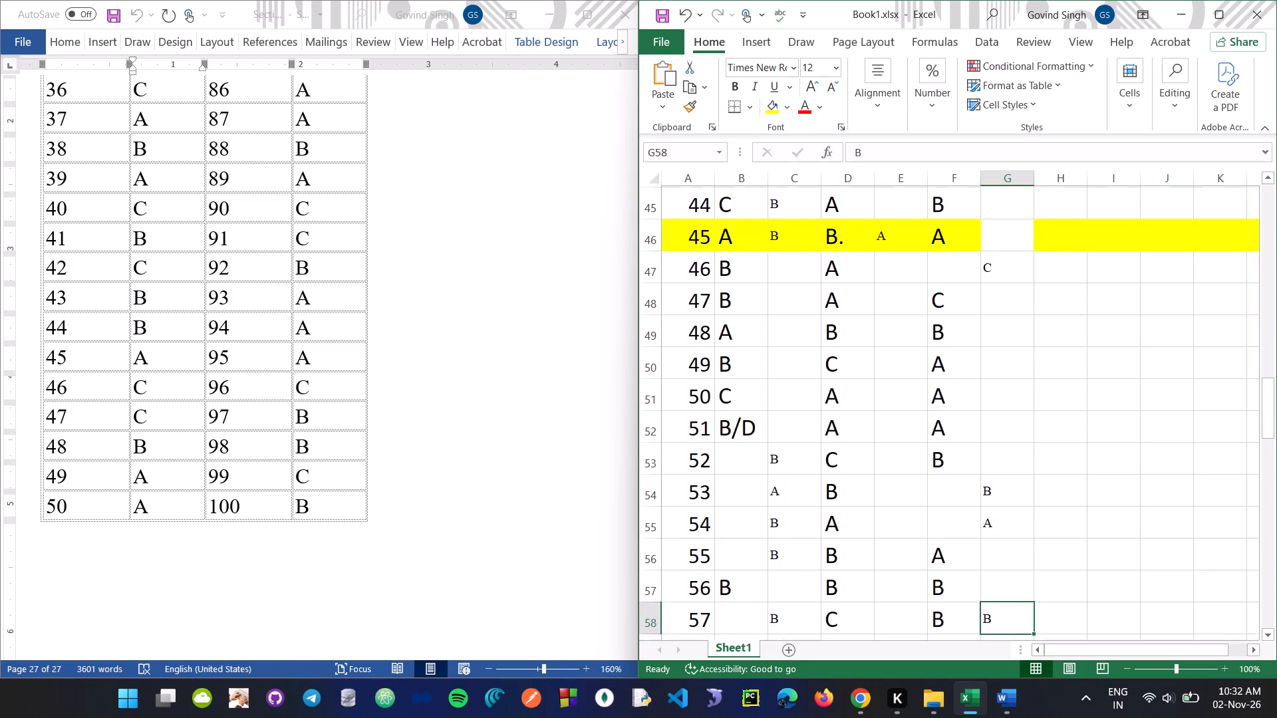
key("Delete")
key("Down")
key("Delete")
key("Down")
key("Delete")
key("Down")
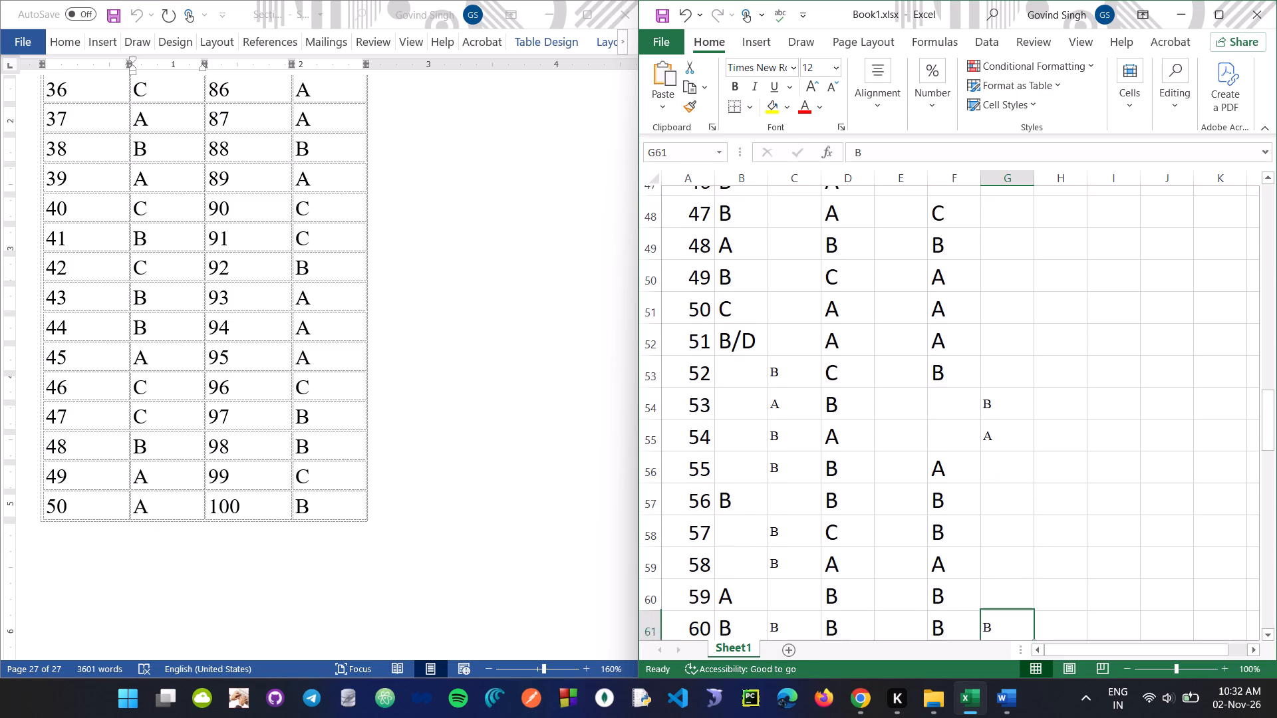
key("Delete")
key("Down")
key("Delete")
key("Down")
key("Delete")
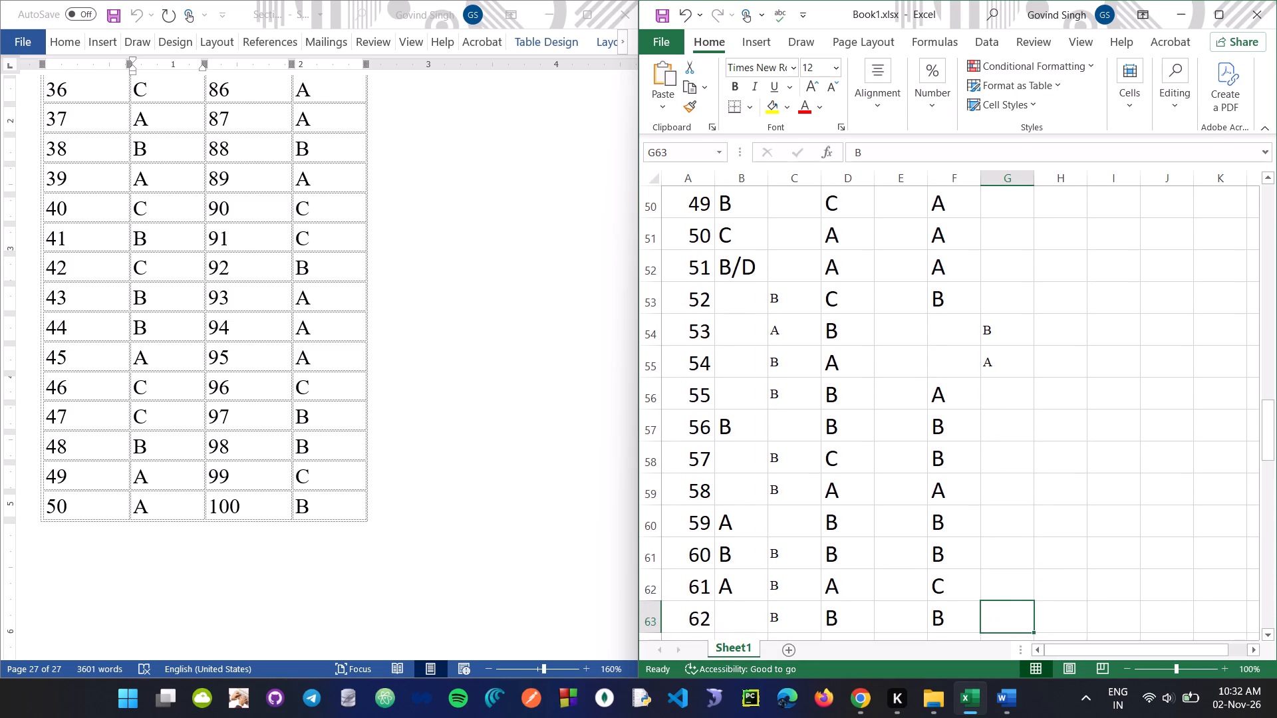
Clear the matching key answers in G65 to G72, keeping the one in G64 that differs from column F.
key("Down")
key("Down")
key("Delete")
key("Down")
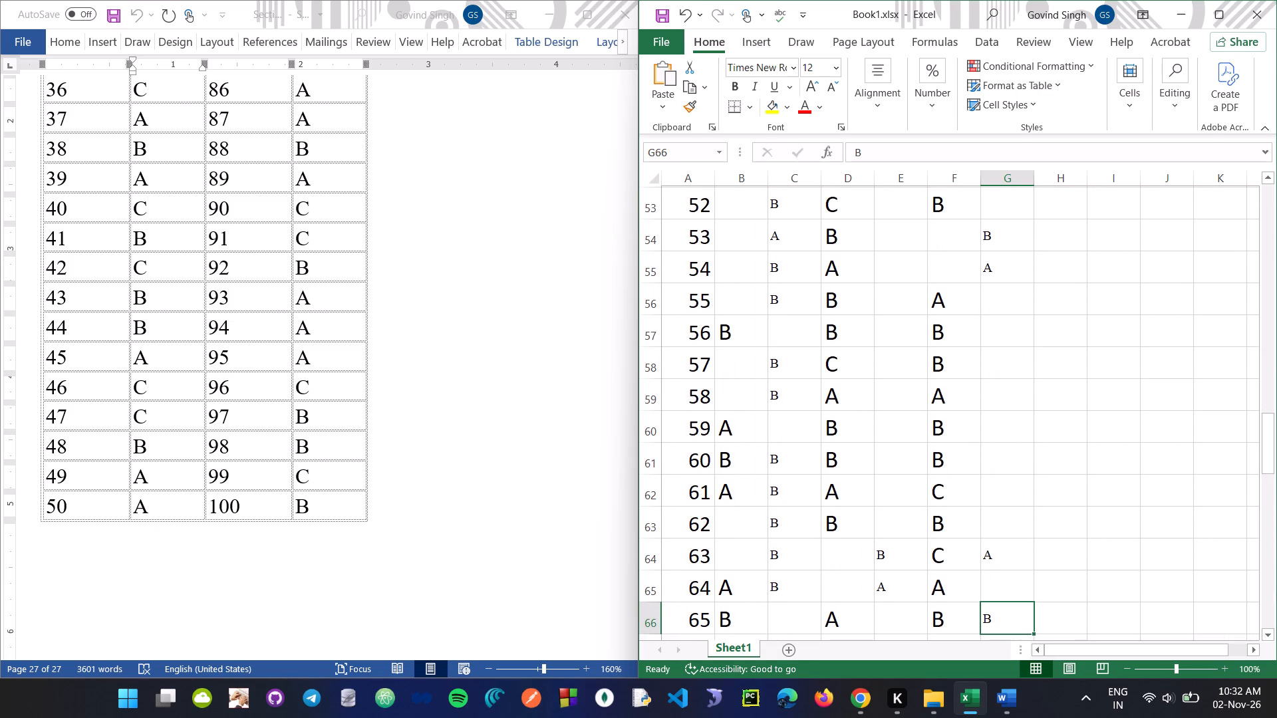
key("Delete")
key("Down")
key("Delete")
key("Down")
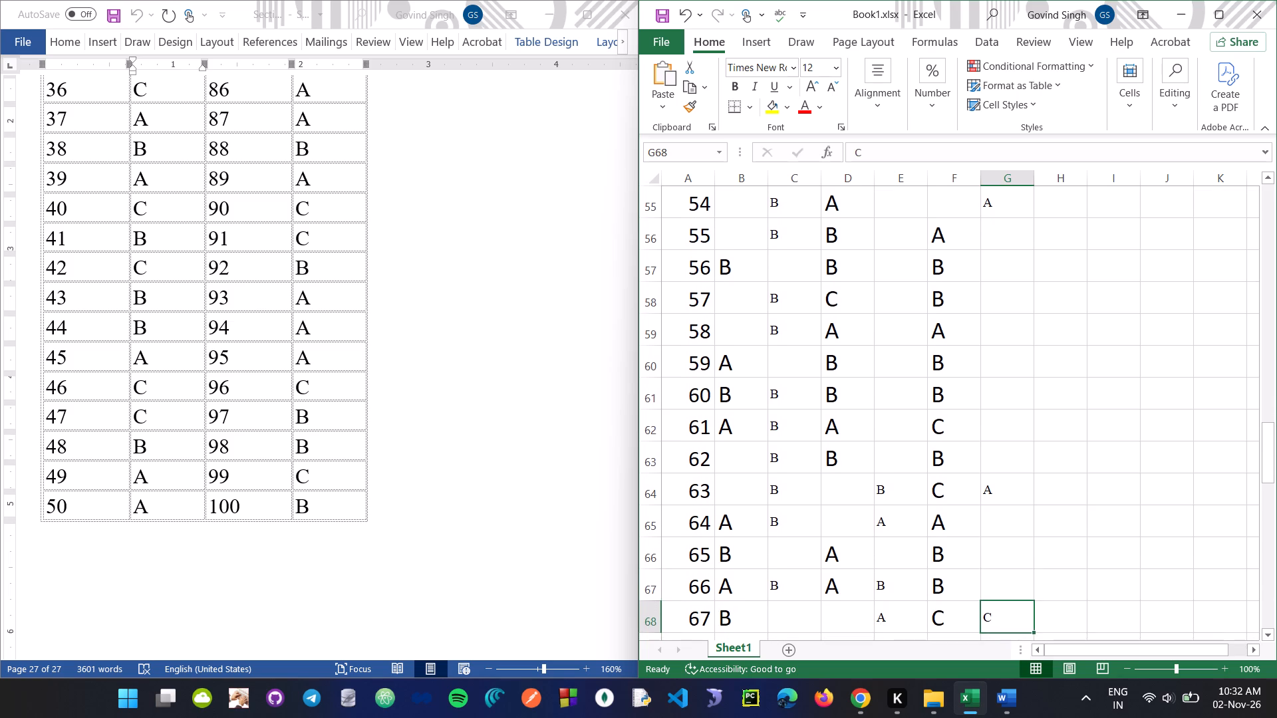
key("Delete")
key("Down")
key("Delete")
key("Down")
key("Delete")
key("Down")
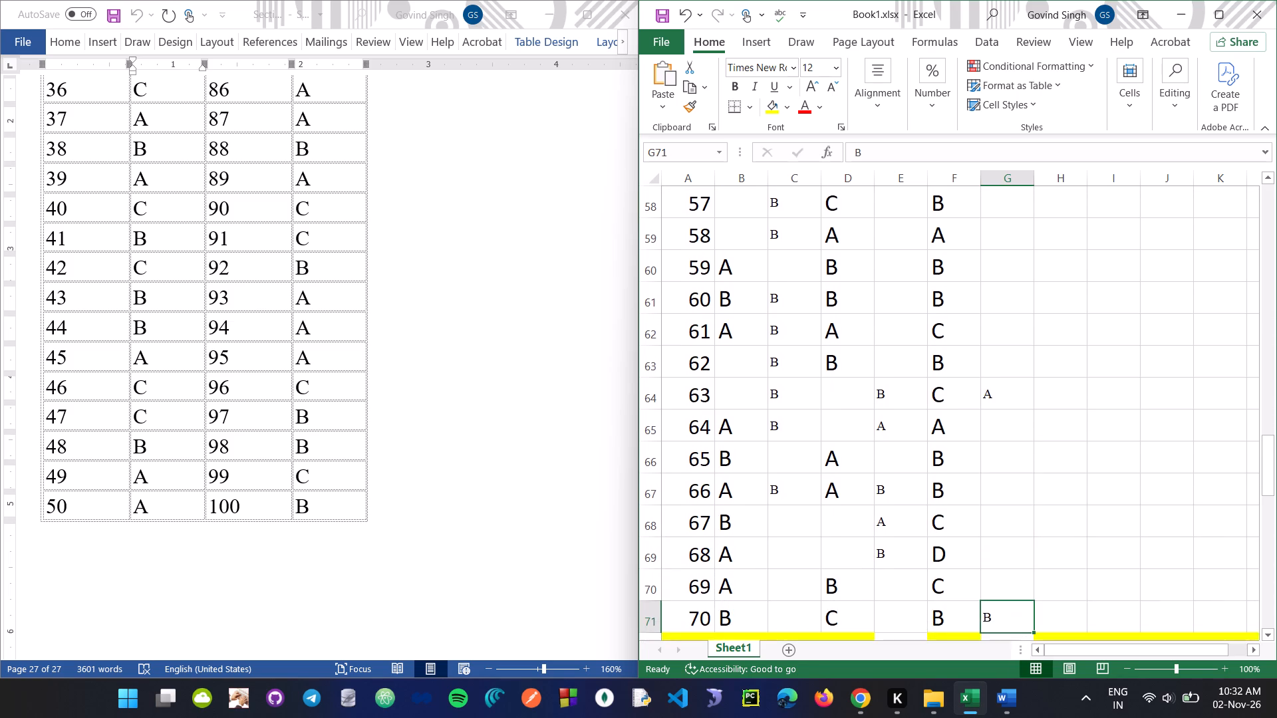
key("Delete")
key("Down")
key("Delete")
key("Down")
key("Down")
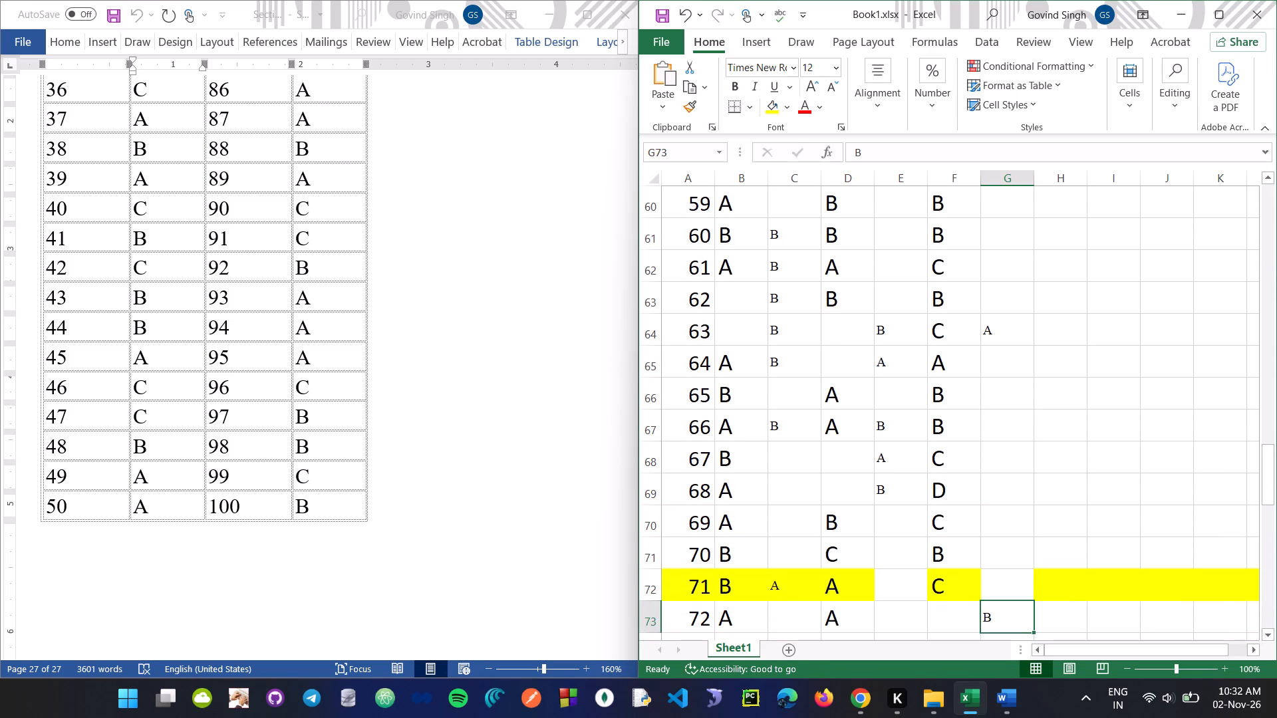
Clear the matching key answers in G74 to G76 and G79, keeping those in G73, G77 and G78.
key("Delete")
key("Down")
key("Delete")
key("Down")
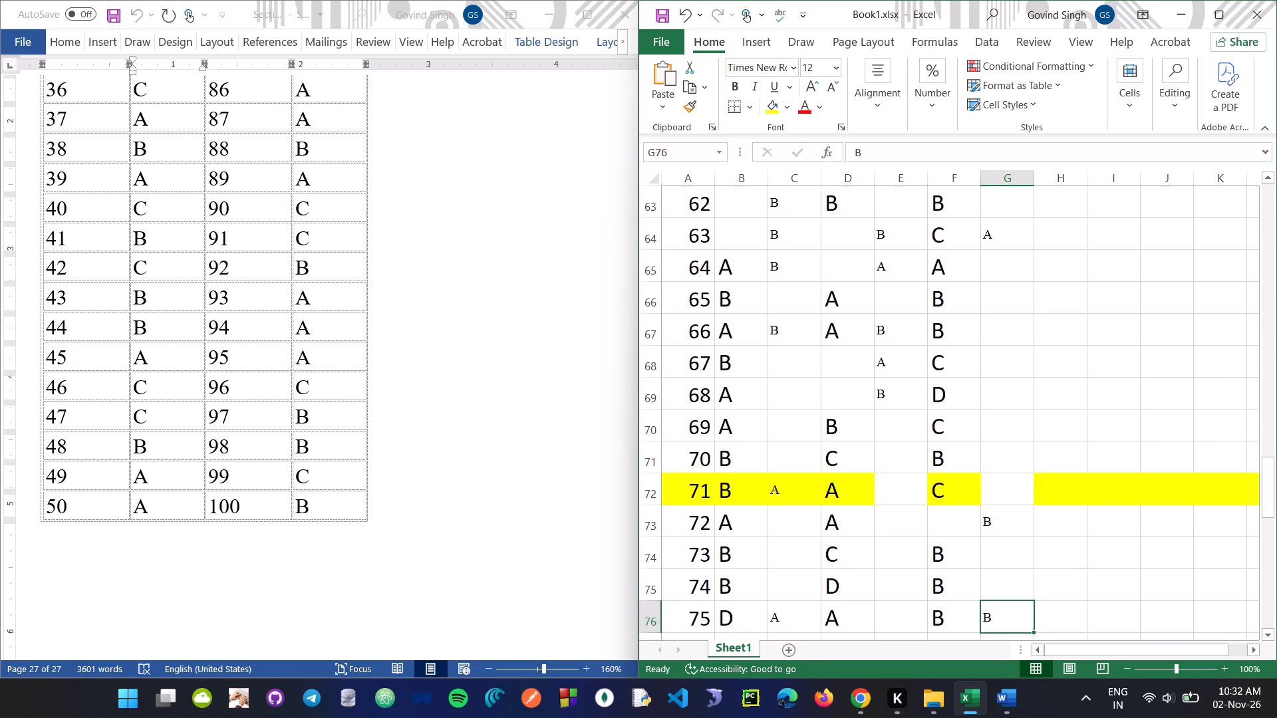
key("Delete")
key("Down")
key("Down")
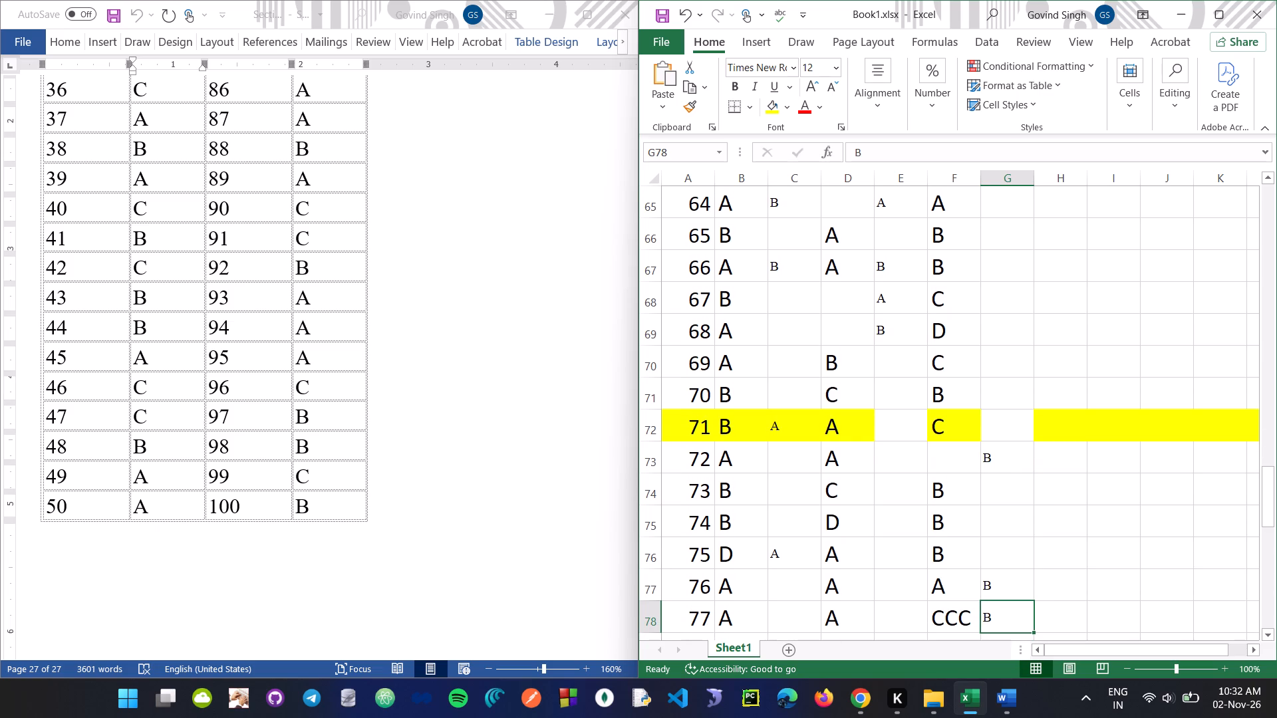
key("Down")
key("Delete")
Clear the matching key answers in G80 to G84 and G87, keeping those in G85 and G86 where column F is blank.
key("Down")
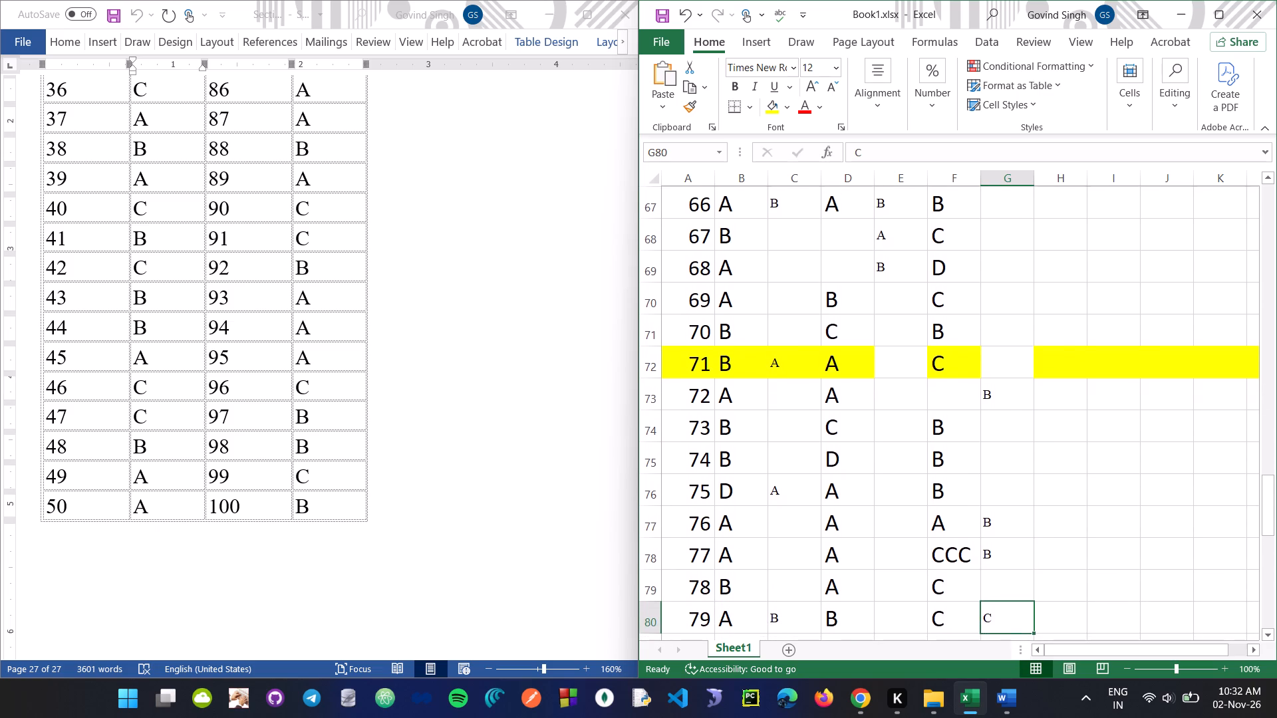
key("Delete")
key("Down")
key("Delete")
key("Down")
key("Delete")
key("Down")
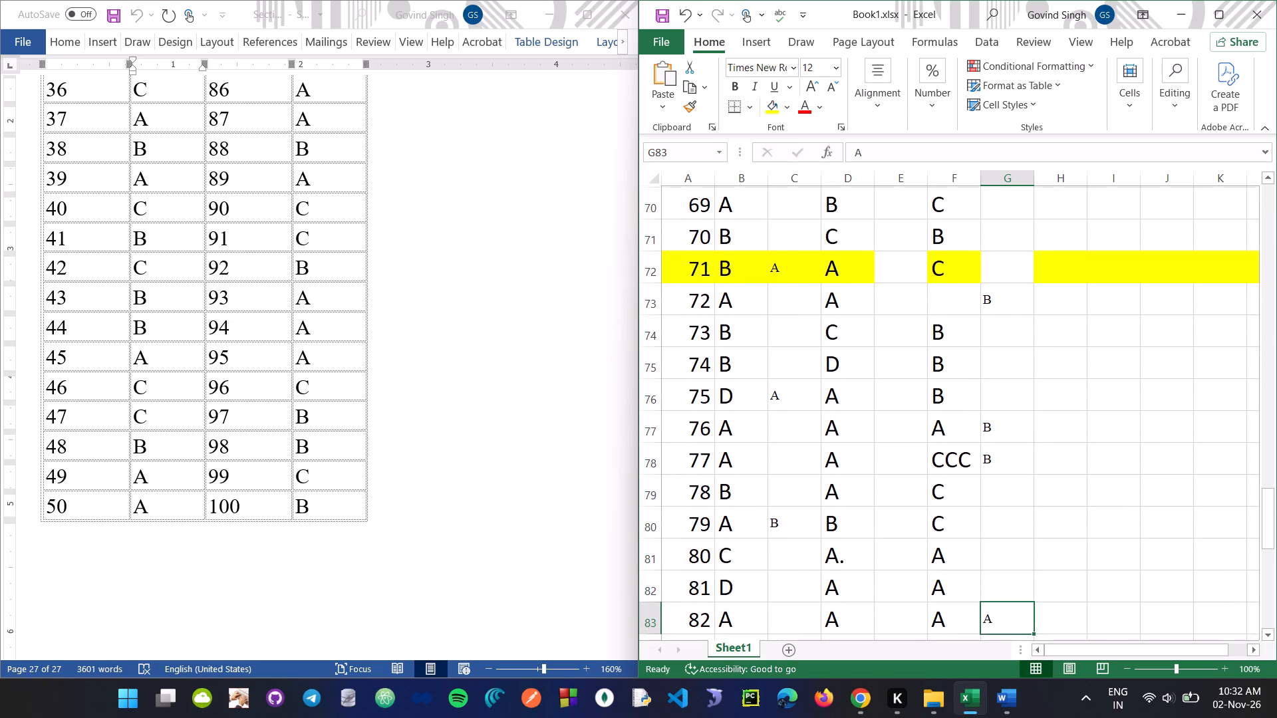
key("Delete")
key("Down")
key("Delete")
key("Down")
key("Down")
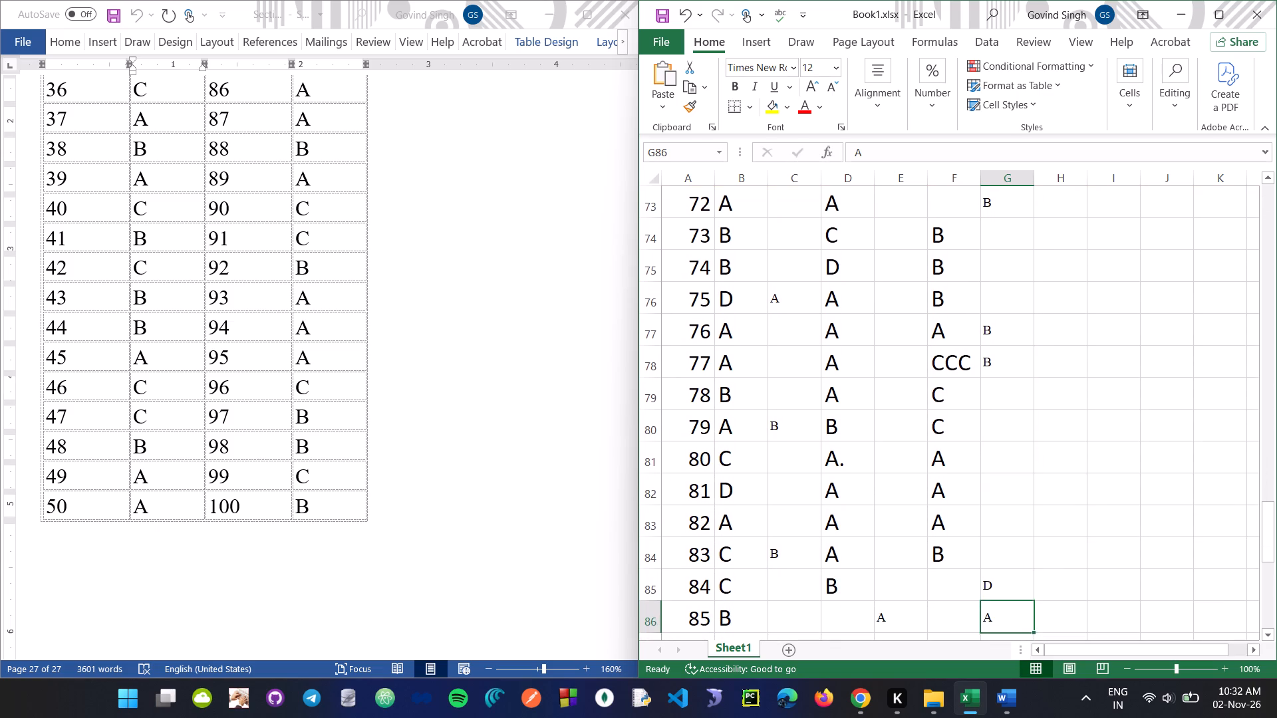
key("Down")
key("Delete")
Clear the matching key answers in G94 to G96, keeping those in G88 to G93 where column F is blank.
key("Down")
key("Down")
key("Down")
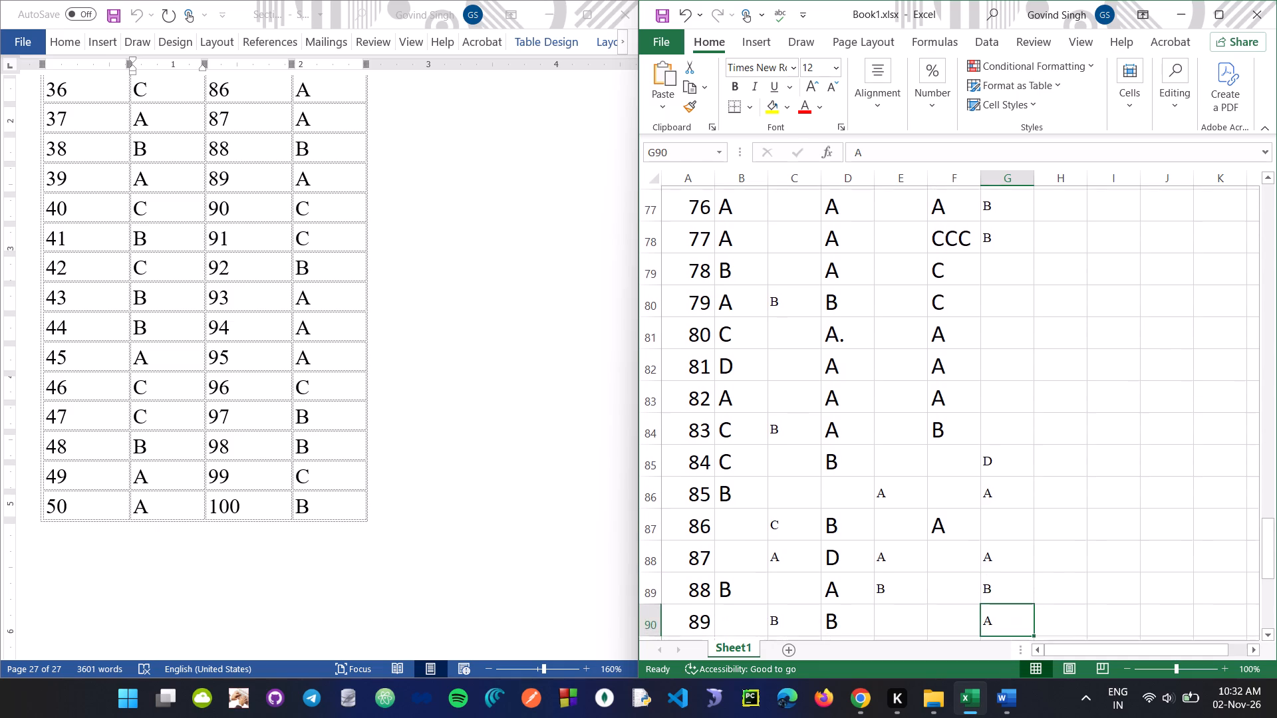
key("Down")
key("Down")
key("Down")
key("Down")
key("Down")
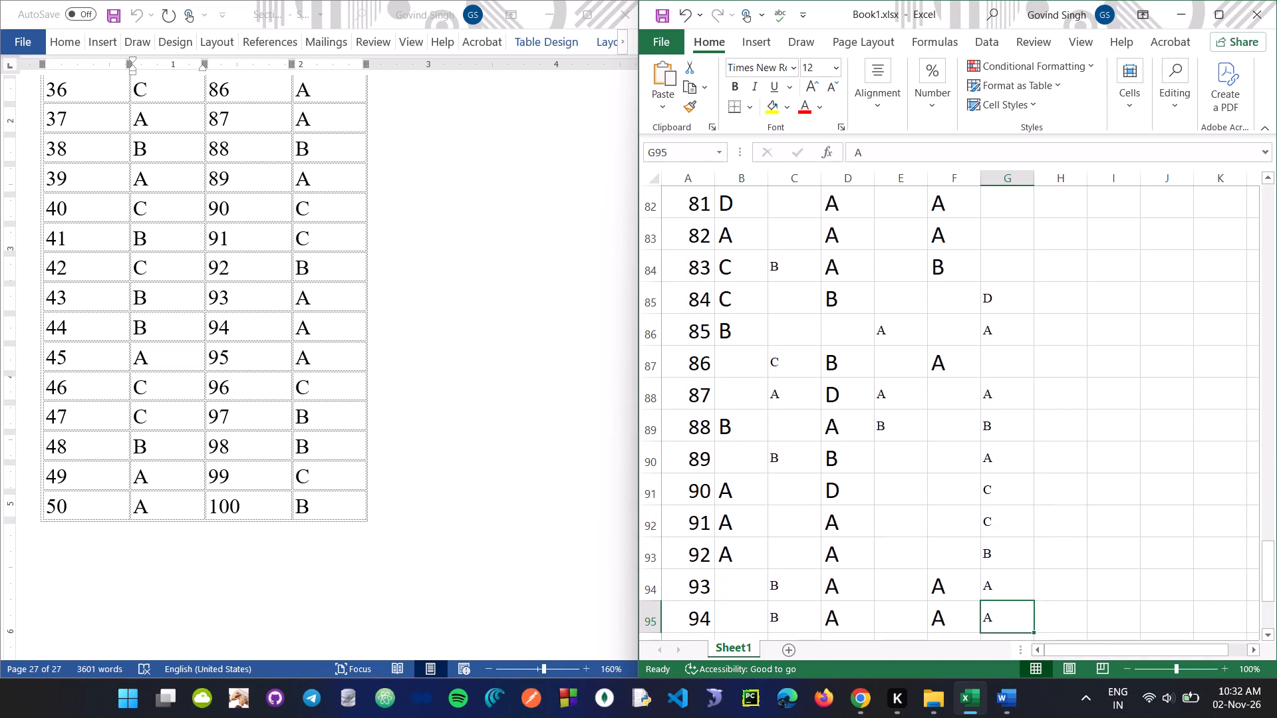
key("Up")
key("Delete")
key("Down")
key("Delete")
key("Down")
key("Delete")
Clear the matching key answers in G97 to G101, finishing the check at question 100.
key("Down")
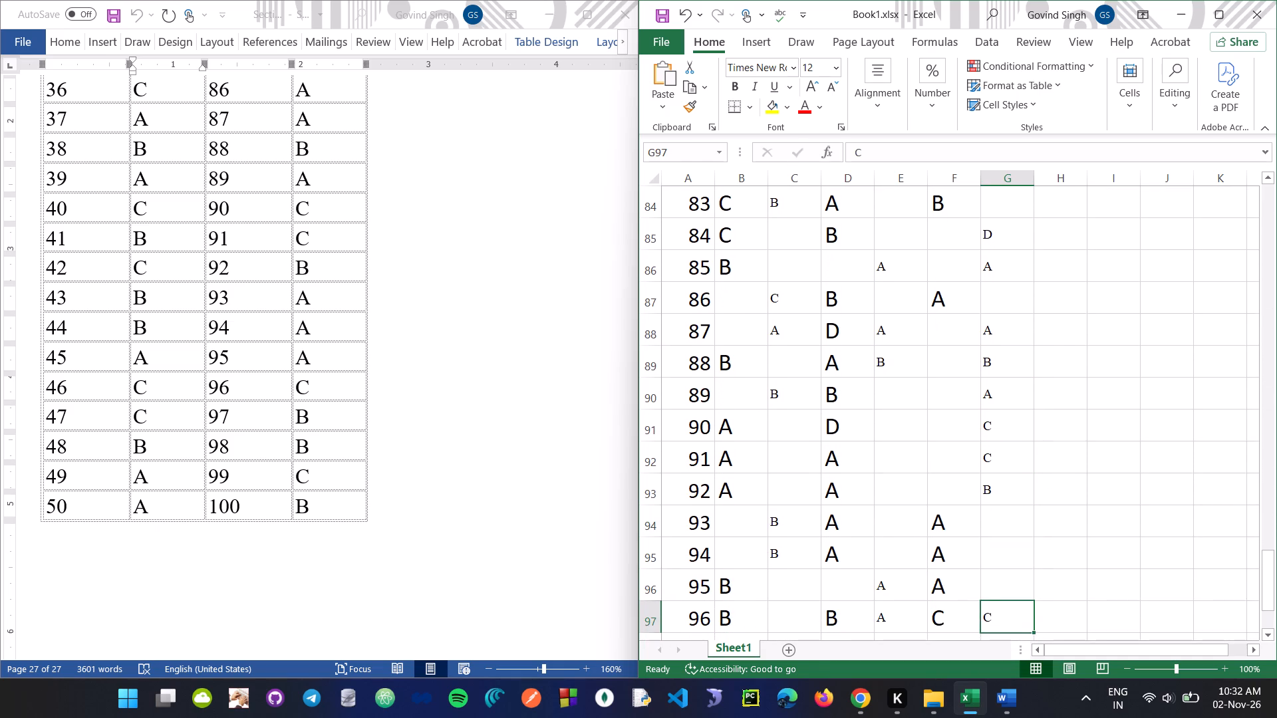
key("Delete")
key("Down")
key("Delete")
key("Down")
key("Delete")
key("Down")
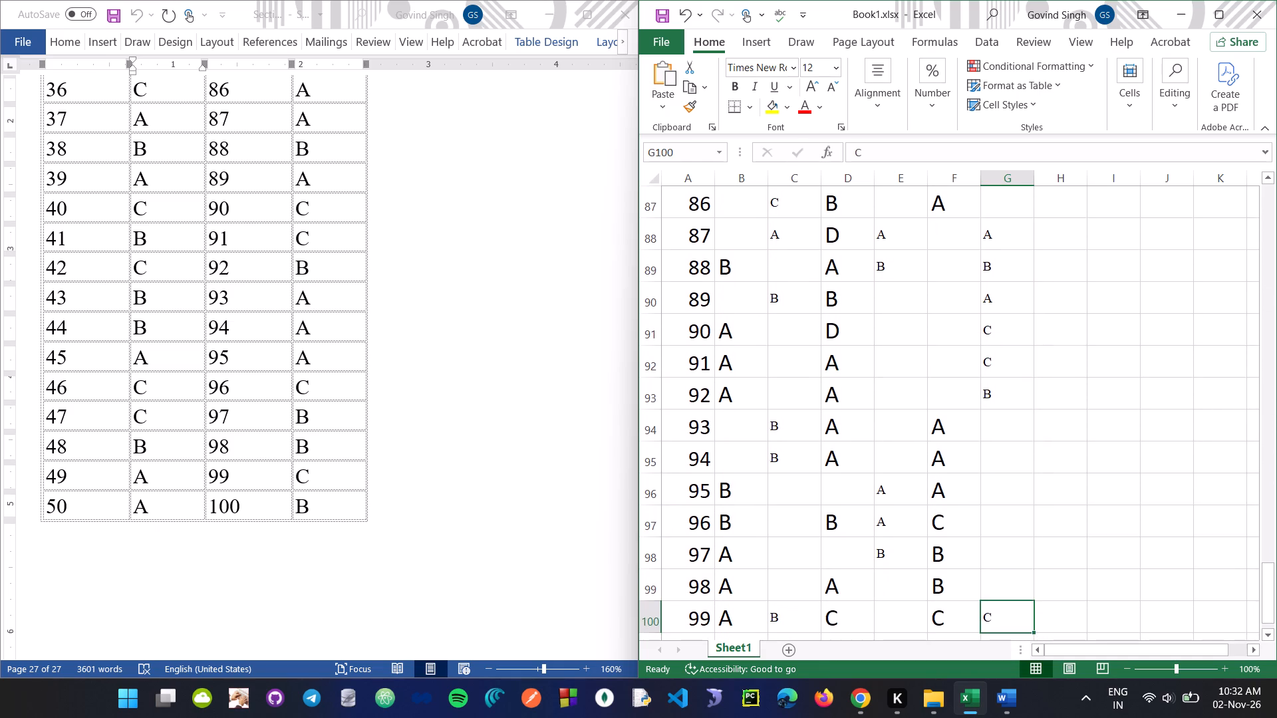
key("Delete")
key("Down")
key("Delete")
key("Down")
key("Down")
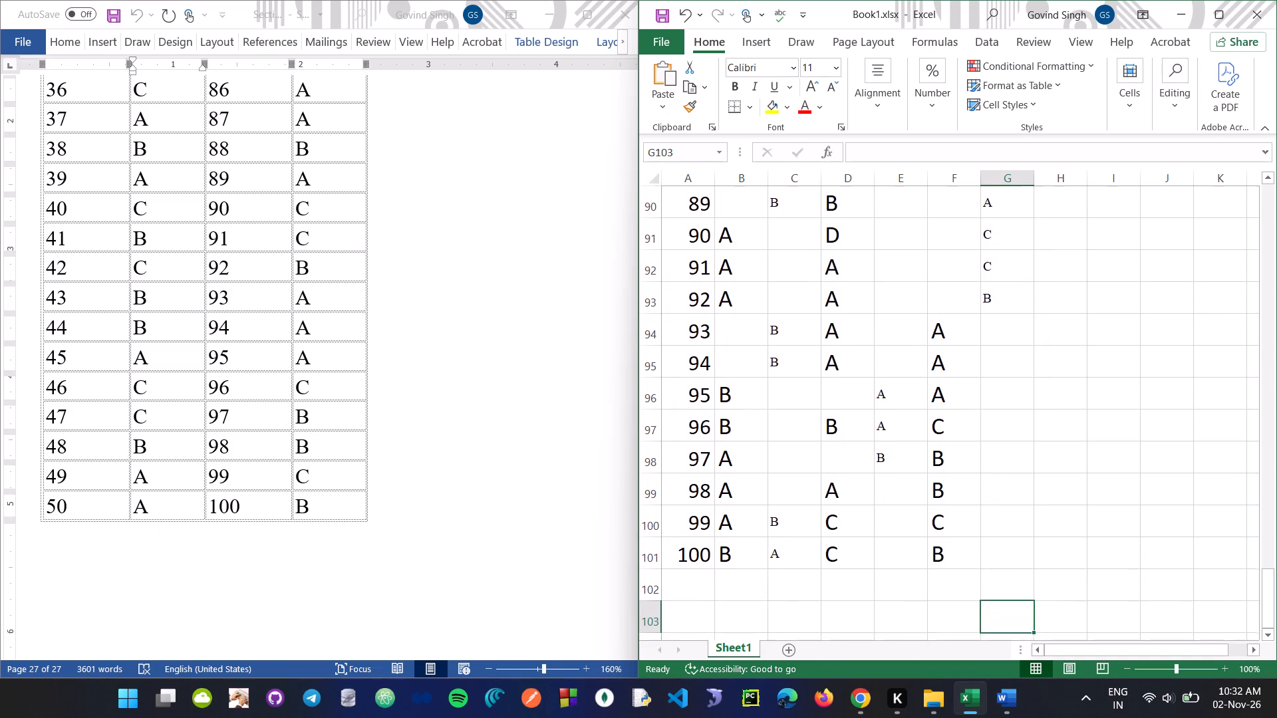
key("Down")
key("Up")
key("Up")
key("Up")
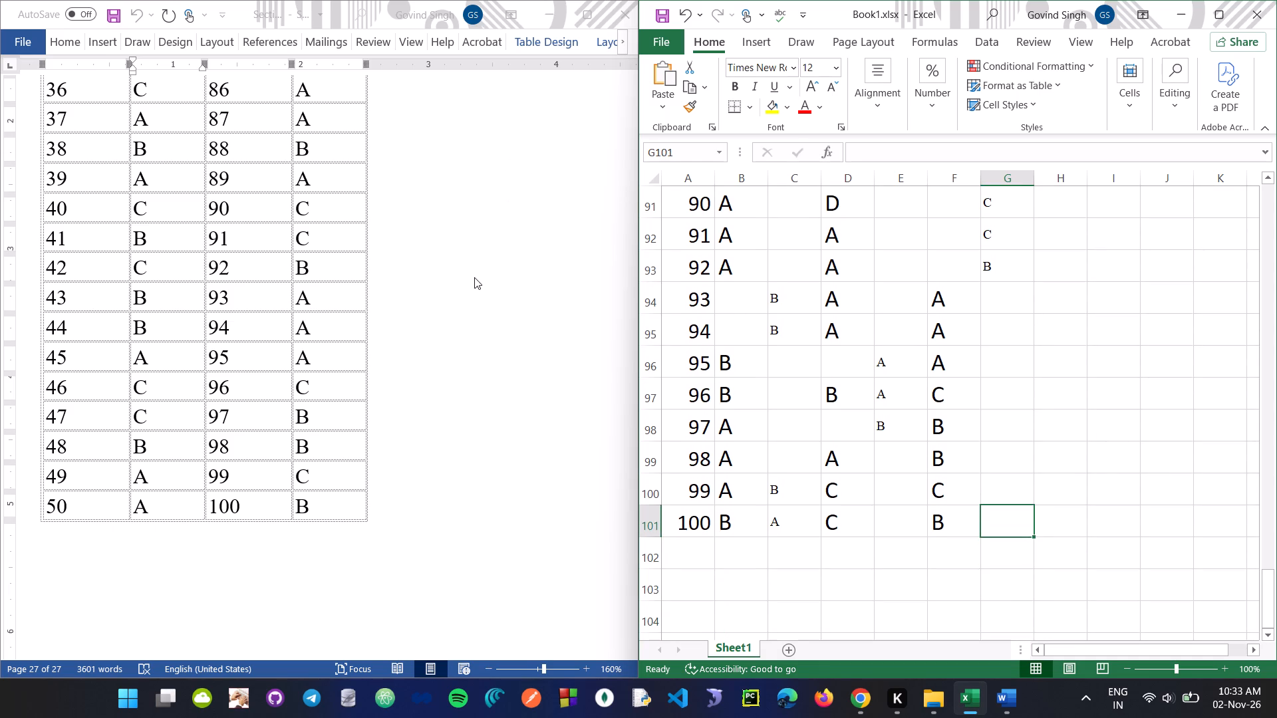
In the Word document, delete the correctly answered questions Q93 to Q100 with their options, just above the answer key heading.
scroll(474, 277, "up", 4)
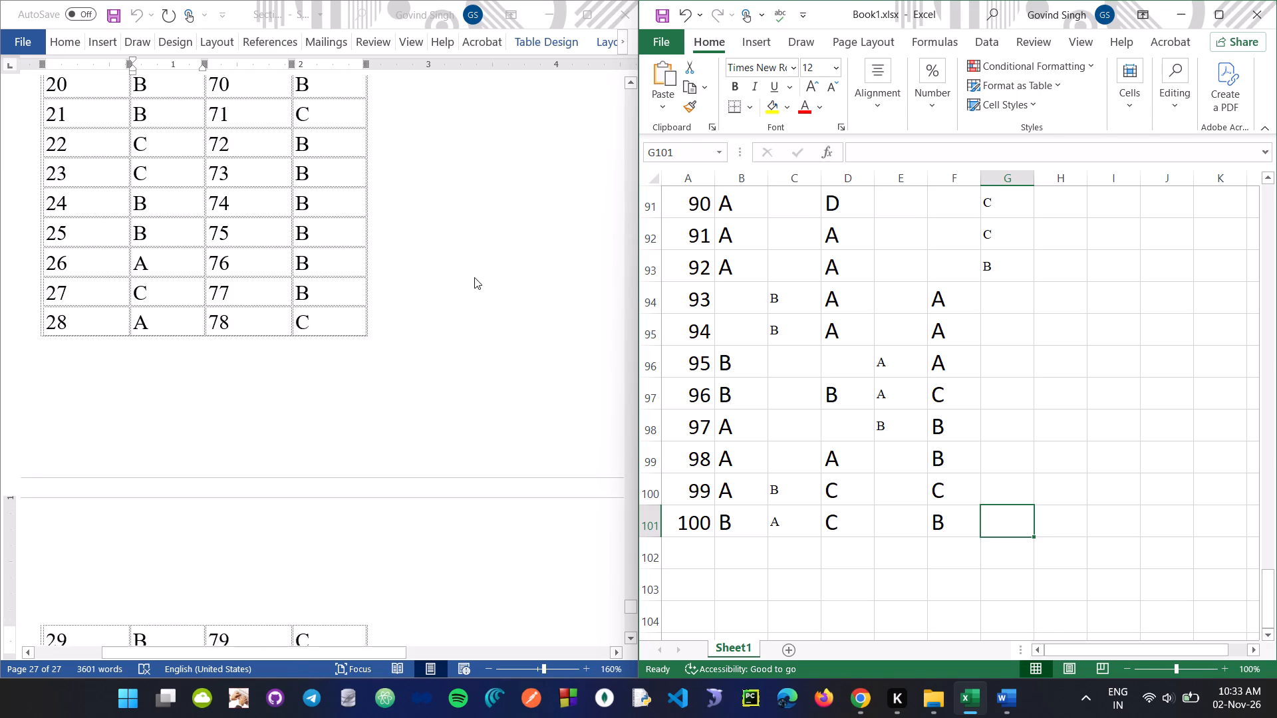
scroll(474, 277, "up", 5)
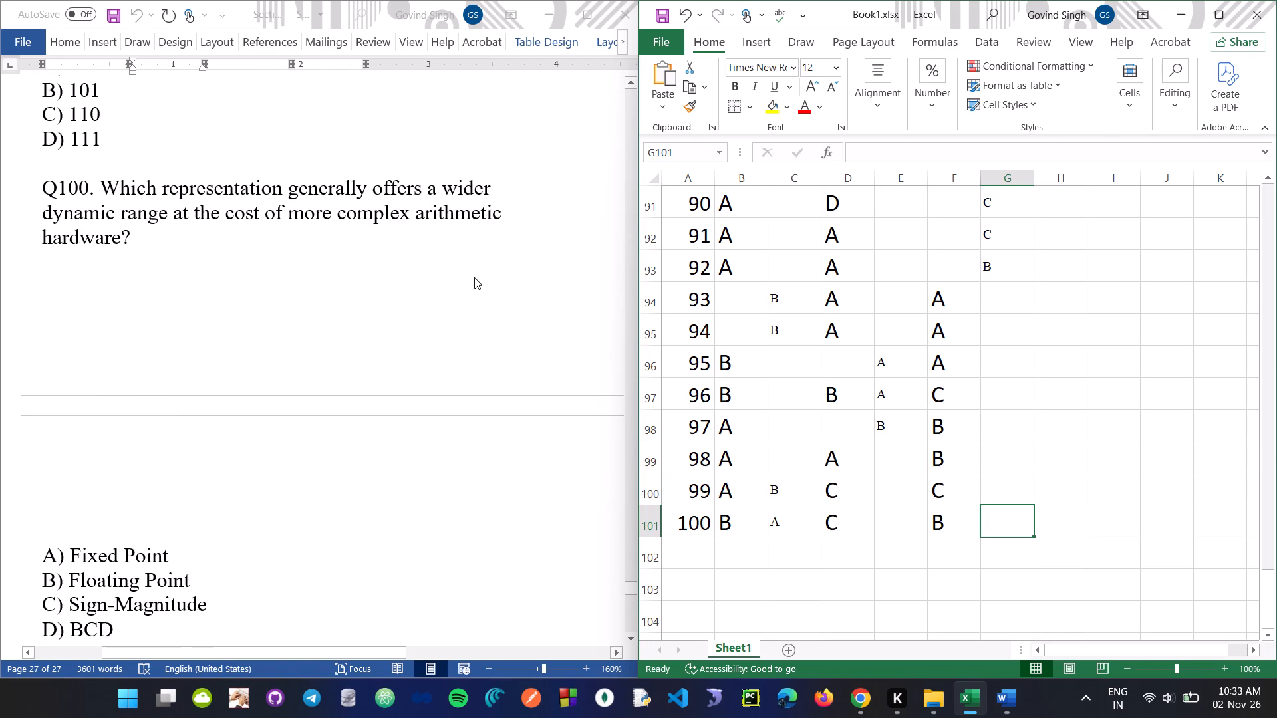
scroll(474, 277, "up", 1)
scroll(219, 351, "down", 1)
left_click(125, 582)
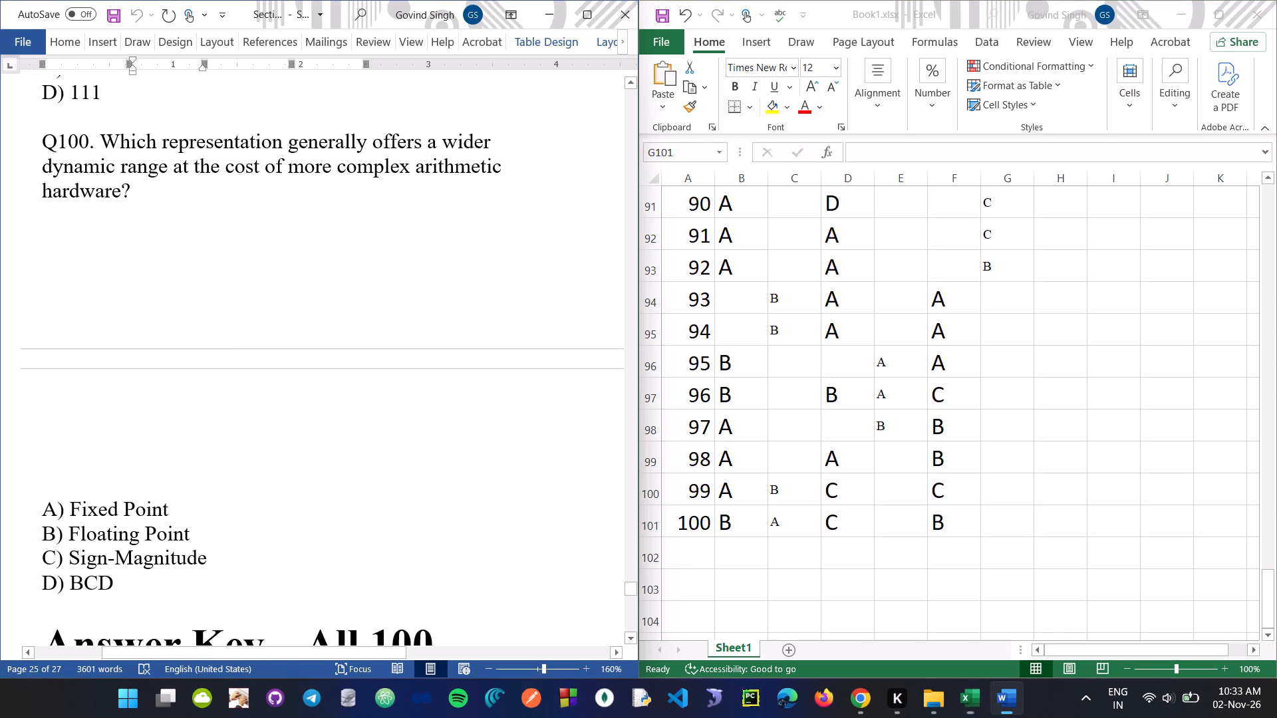
left_click(116, 582)
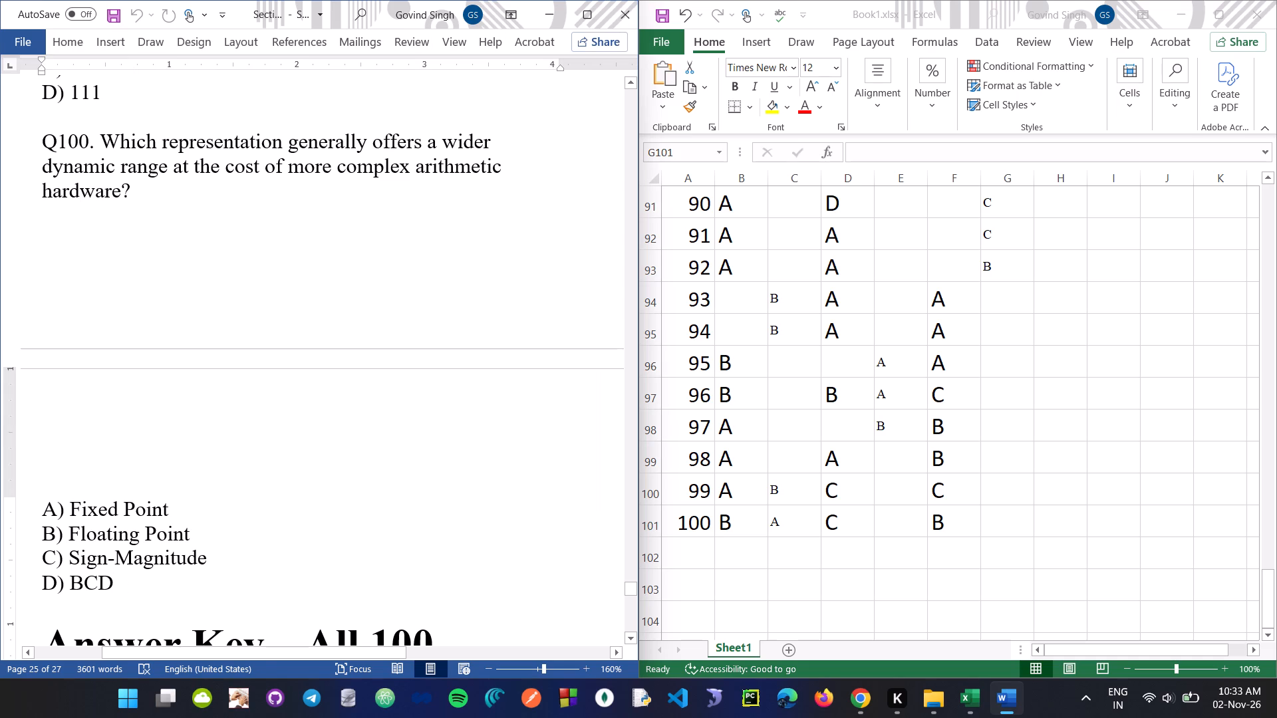
key("shift+Up")
key("shift+Up")
key("shift+Up")
key("shift+Up")
key("shift+Up")
key("shift+Up")
key("shift+Up")
key("shift+Up")
key("shift+Up")
key("shift+Up")
key("shift+Up")
key("shift+Up")
key("shift+Up")
key("shift+Up")
key("shift+Up")
key("shift+Up")
key("shift+Up")
key("shift+Up")
key("shift+Up")
key("shift+Up")
key("shift+Up")
key("shift+Up")
key("shift+Up")
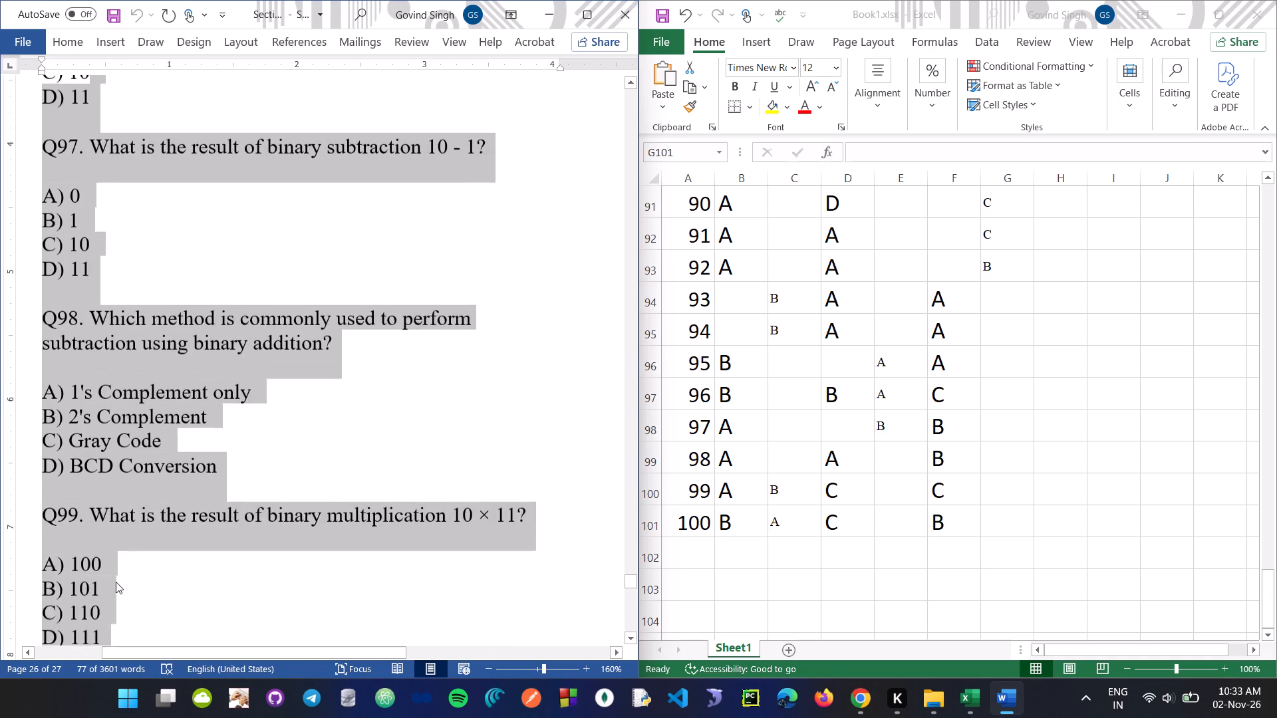
key("shift+Up")
key("shift+Left")
key("shift+Up")
key("shift+Left")
key("shift+Up")
key("shift+Left")
key("shift+Up")
key("shift+Up")
key("shift+Left")
key("shift+Up")
key("shift+Left")
key("shift+Up")
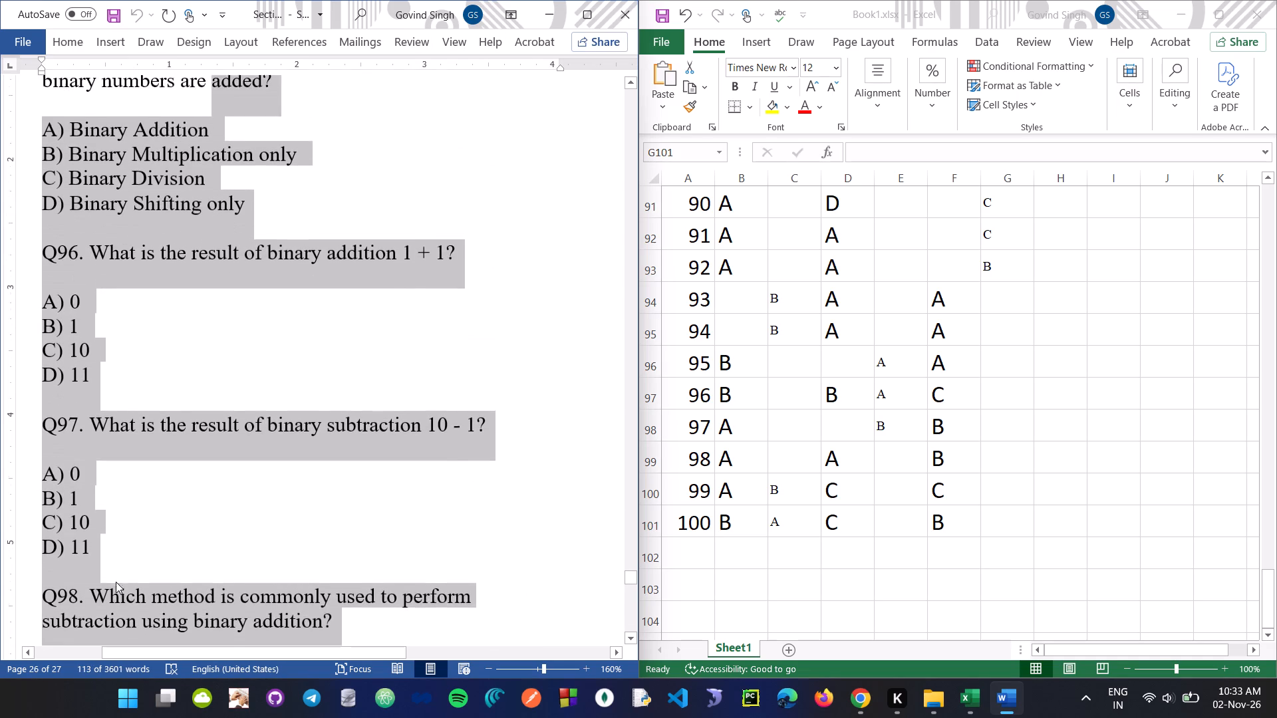
key("shift+Left")
key("shift+Up")
key("shift+Left")
key("shift+Up")
key("shift+Left")
key("shift+Up")
key("shift+Left")
key("shift+Up")
key("shift+Left")
key("shift+Up")
key("shift+Left")
key("shift+Up")
key("shift+Left")
key("shift+Up")
key("shift+Left")
key("shift+Up")
key("shift+Left")
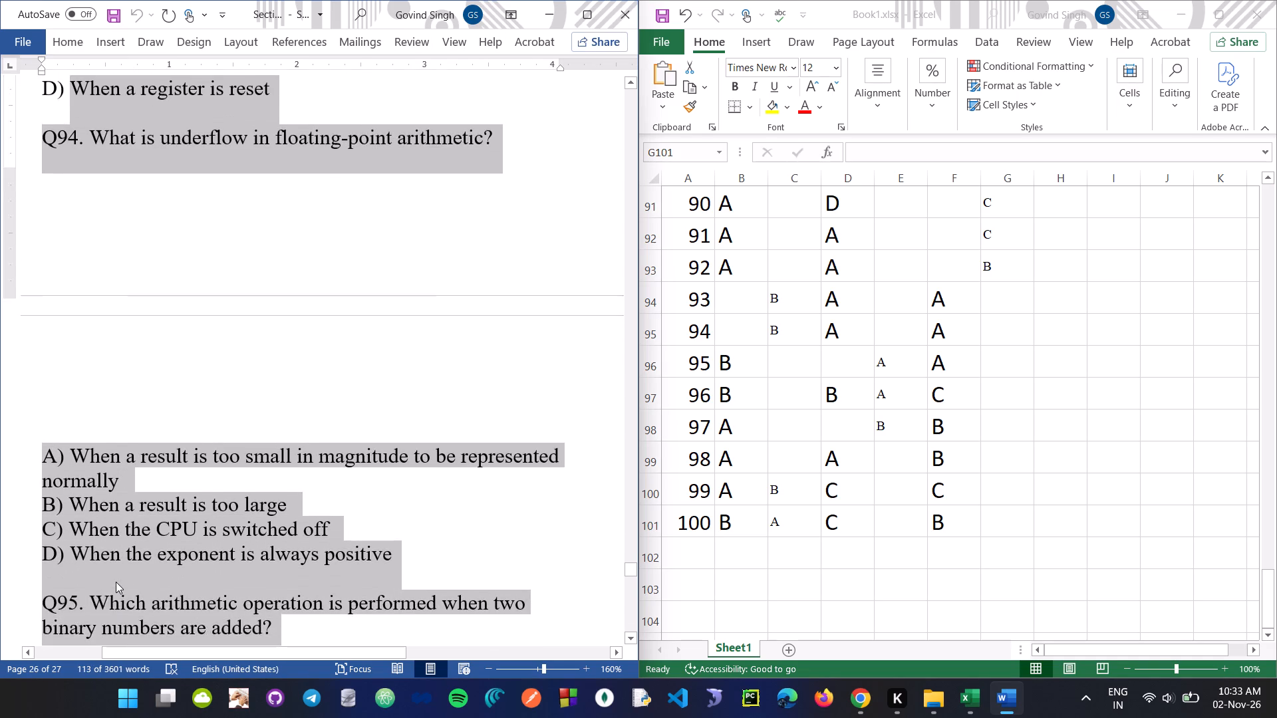
key("shift+Up")
key("shift+Left")
key("shift+Up")
key("shift+Left")
key("shift+Up")
key("shift+Left")
key("shift+Up")
key("shift+Left")
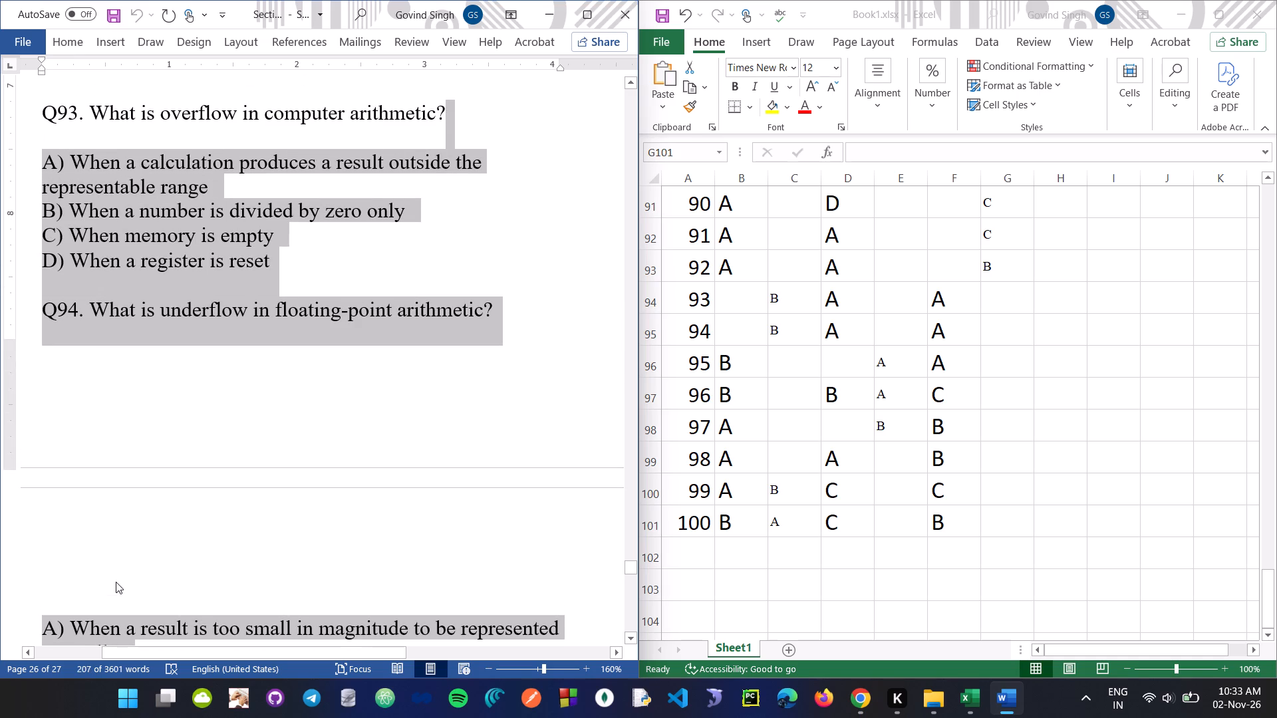
key("shift+Home")
key("BackSpace")
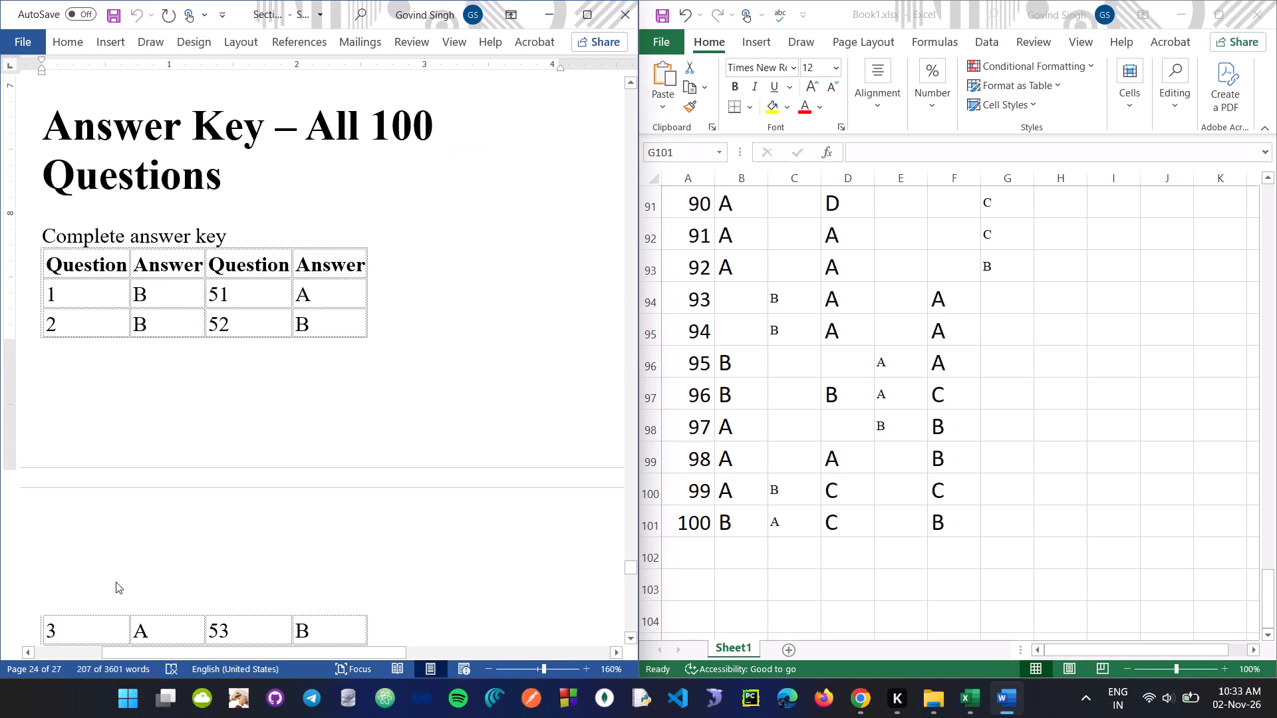
Delete the correctly answered question Q86 together with its four options from the Word document.
scroll(116, 582, "up", 2)
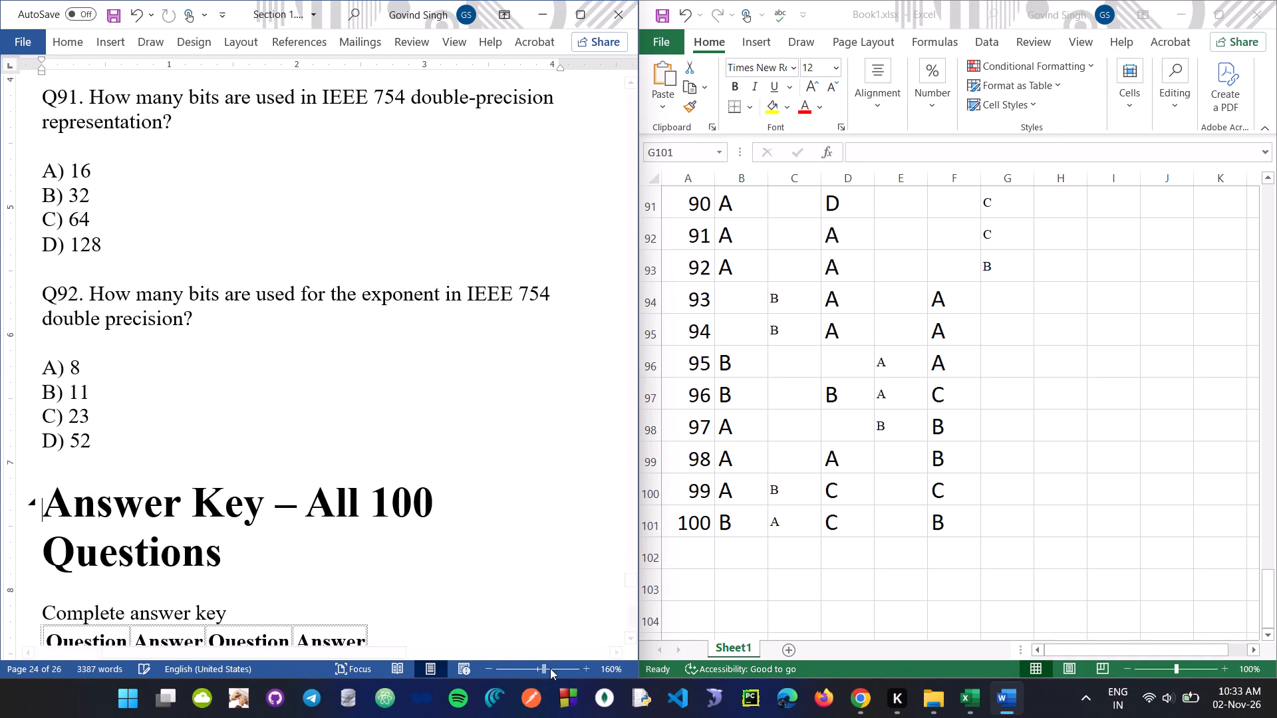
scroll(793, 475, "up", 1)
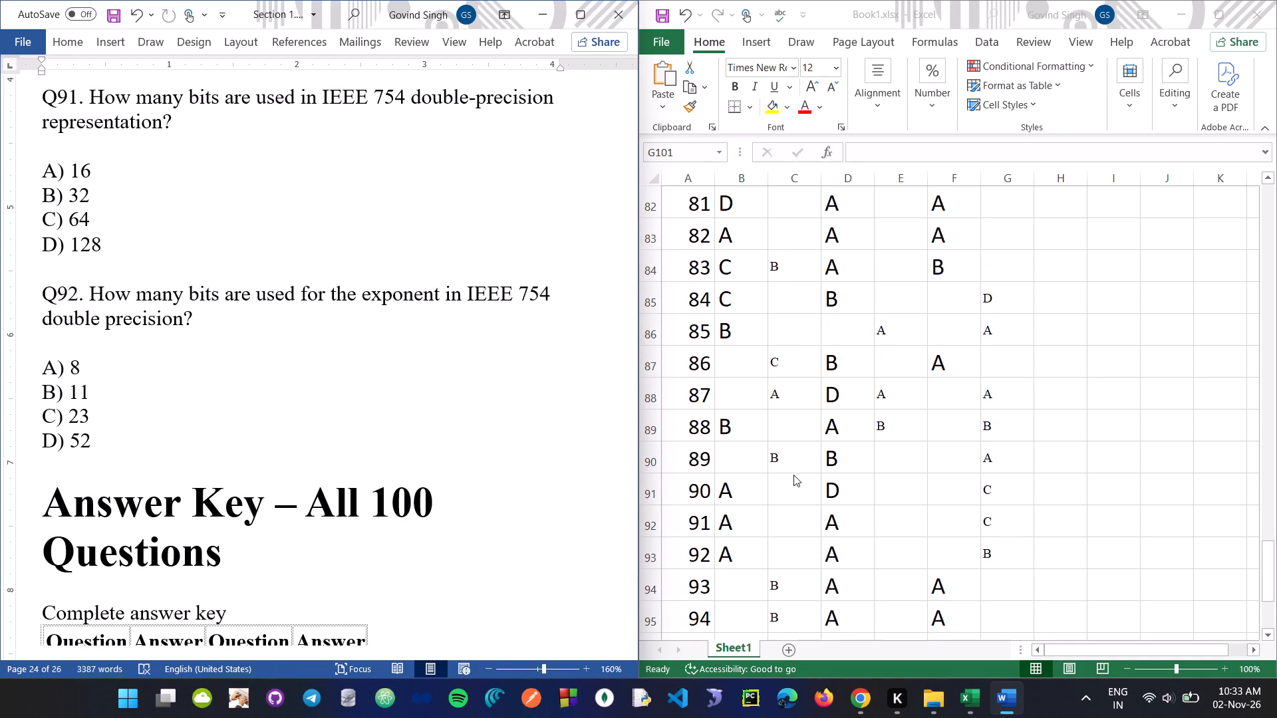
scroll(793, 475, "up", 1)
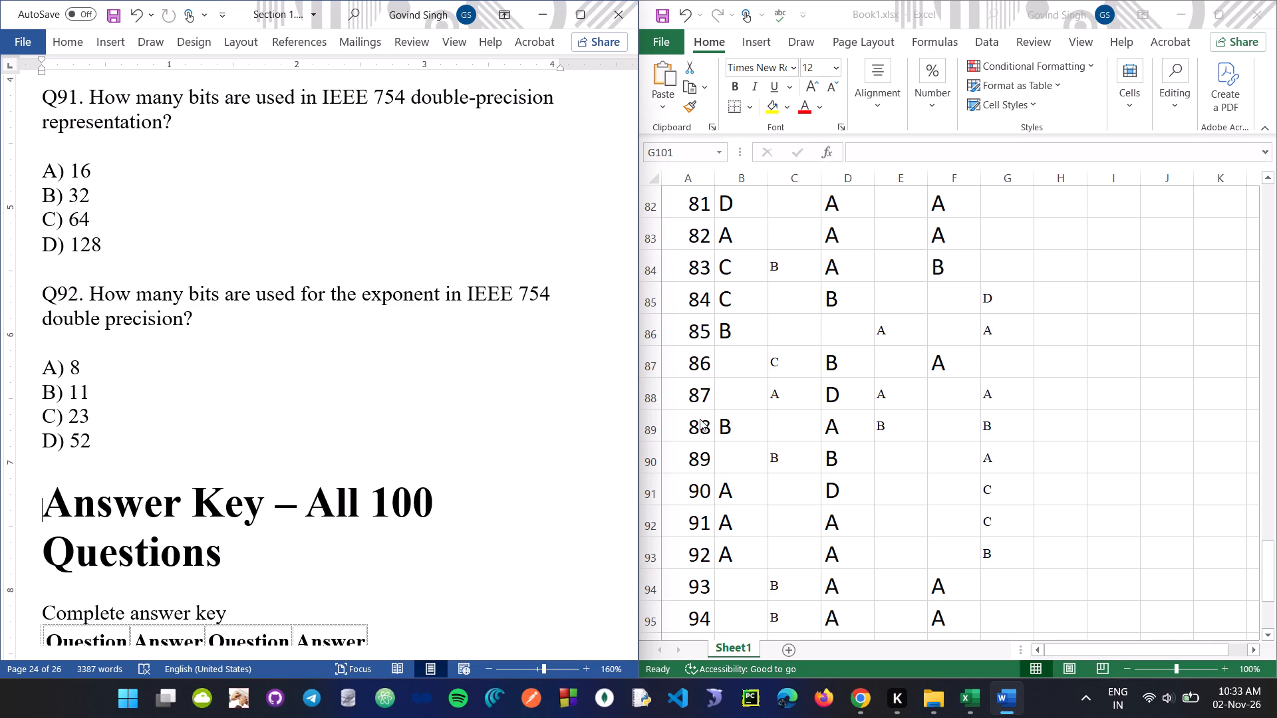
scroll(405, 297, "up", 2)
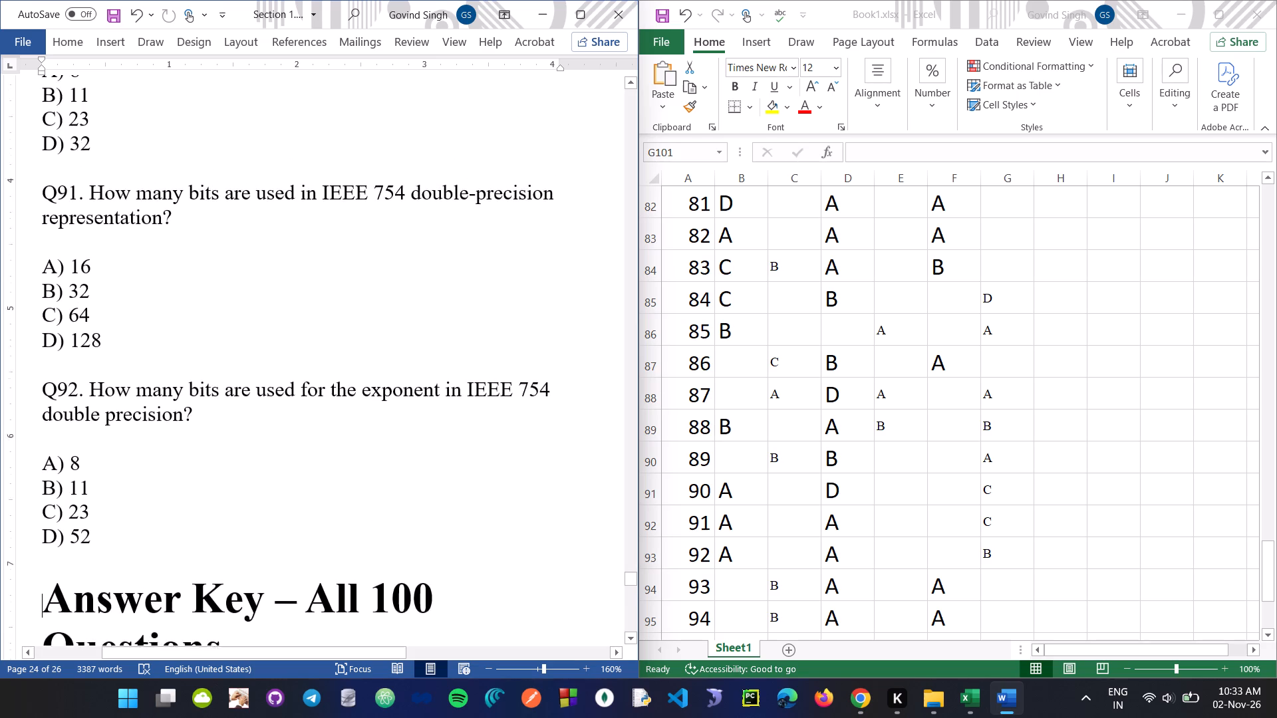
scroll(405, 297, "up", 5)
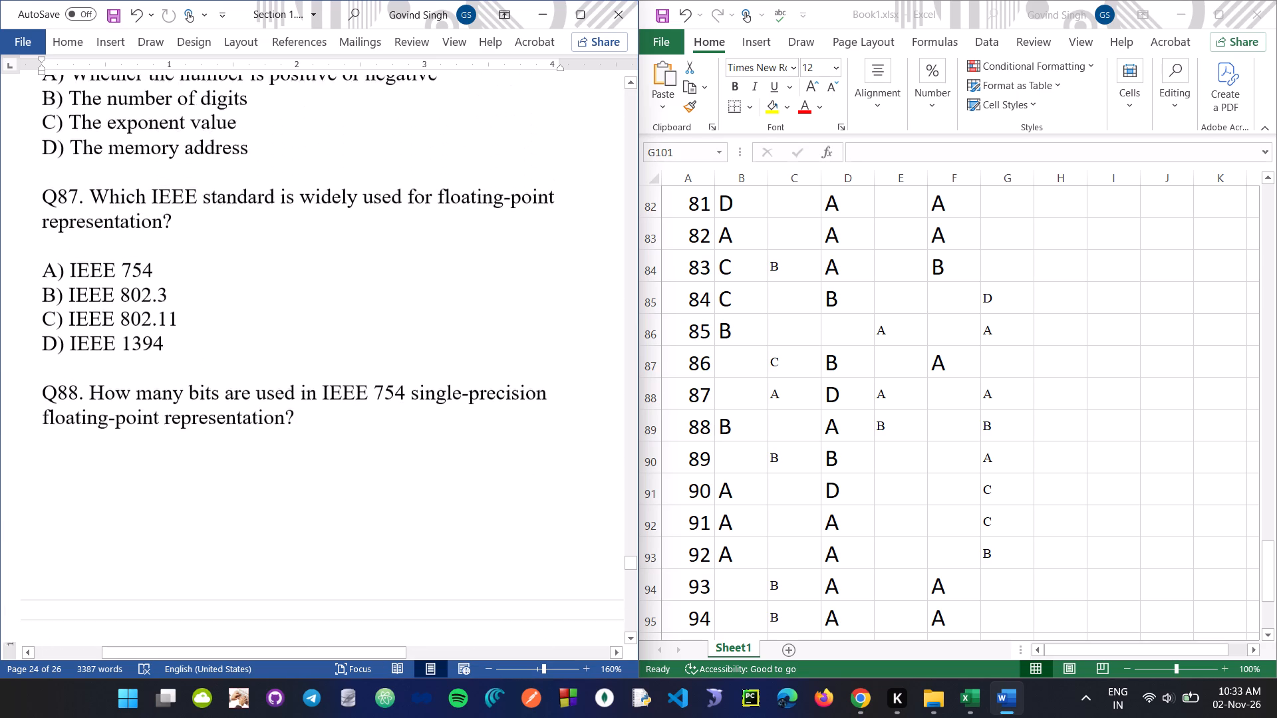
scroll(405, 297, "up", 1)
left_click(249, 295)
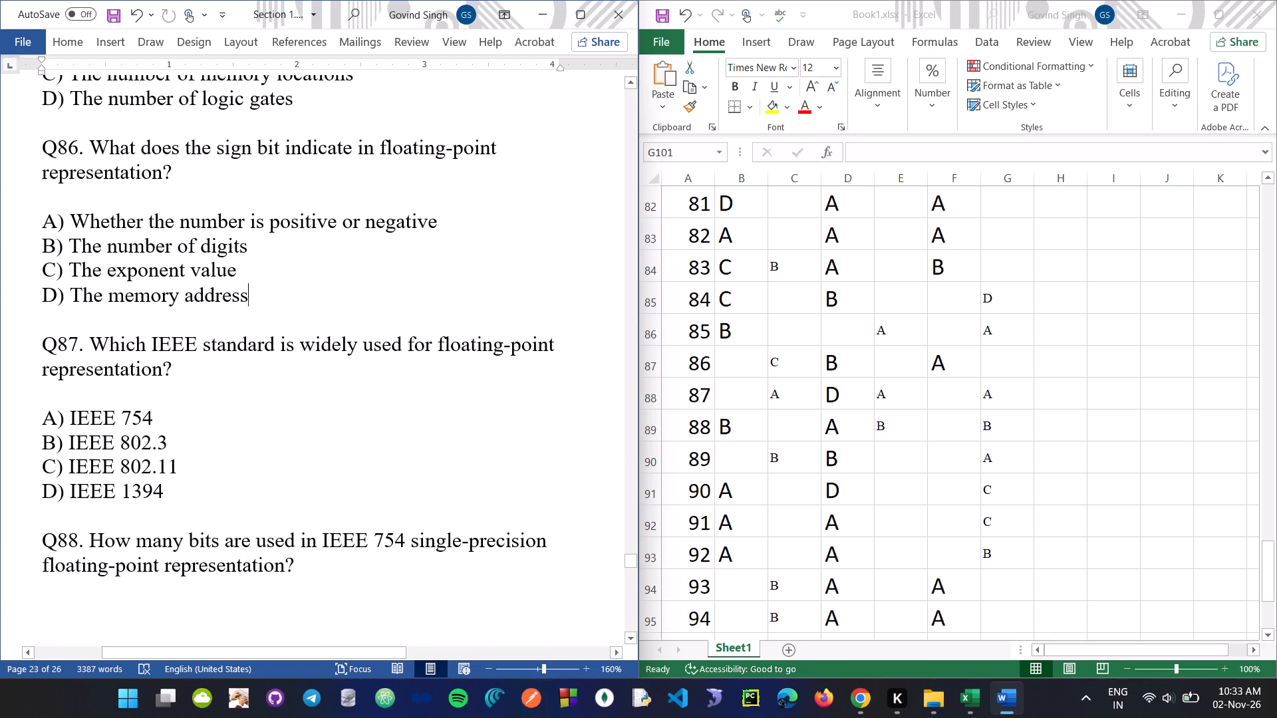
key("shift+Up")
key("shift+Up")
key("shift+Up")
key("shift+Up")
key("shift+Up")
key("shift+Up")
key("shift+Down")
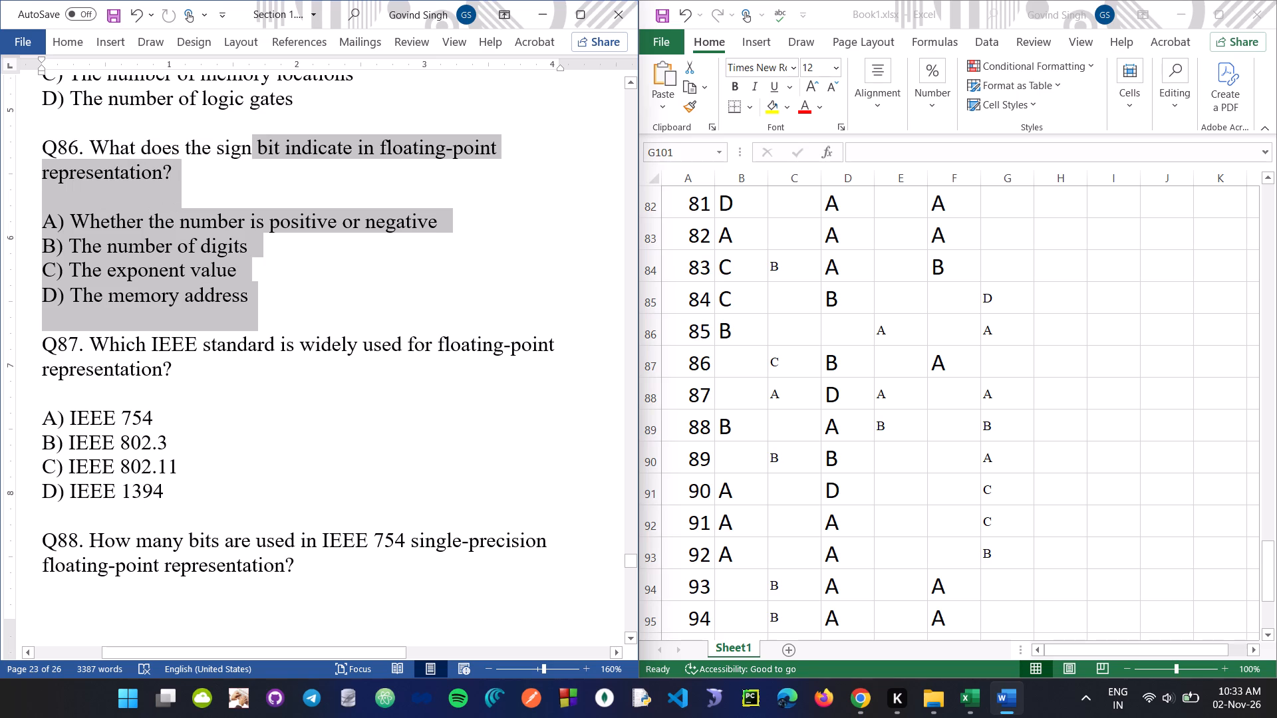
key("shift+Home")
key("BackSpace")
Delete the correctly answered questions Q78 to Q83 with their options, including the Section 7 heading between them, from the Word document.
scroll(249, 295, "up", 1)
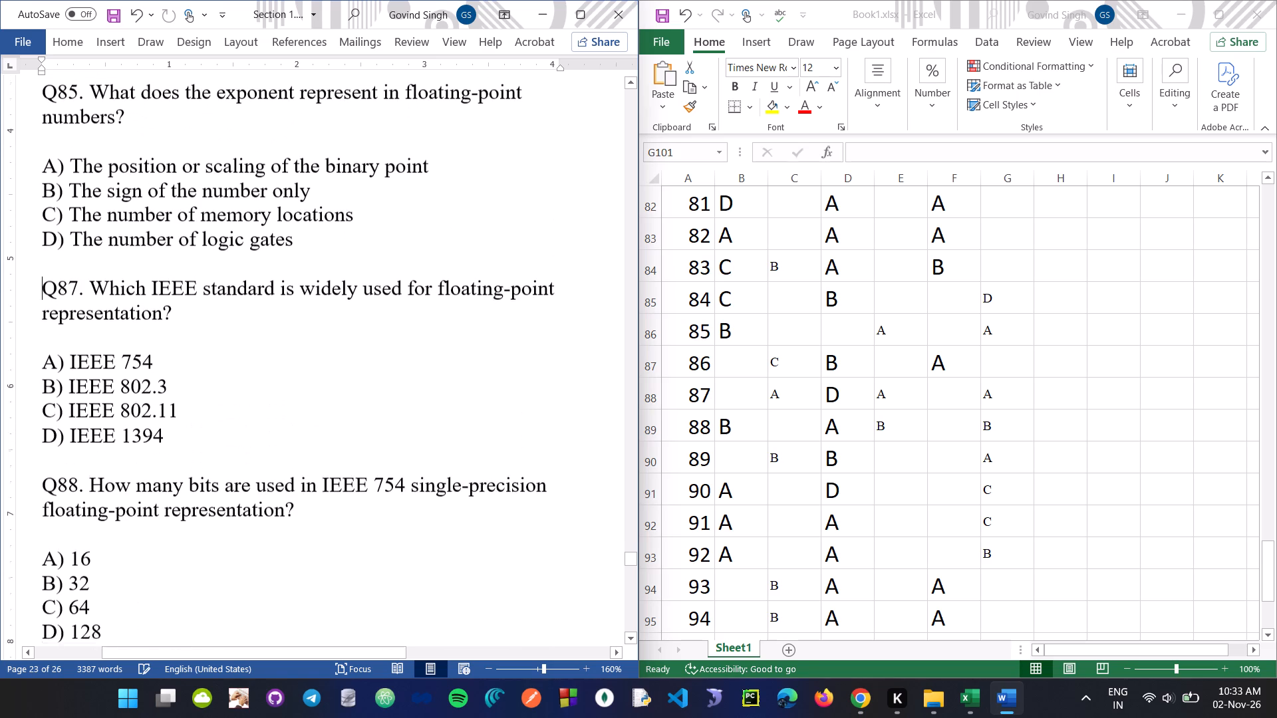
scroll(249, 295, "up", 2)
scroll(885, 311, "up", 2)
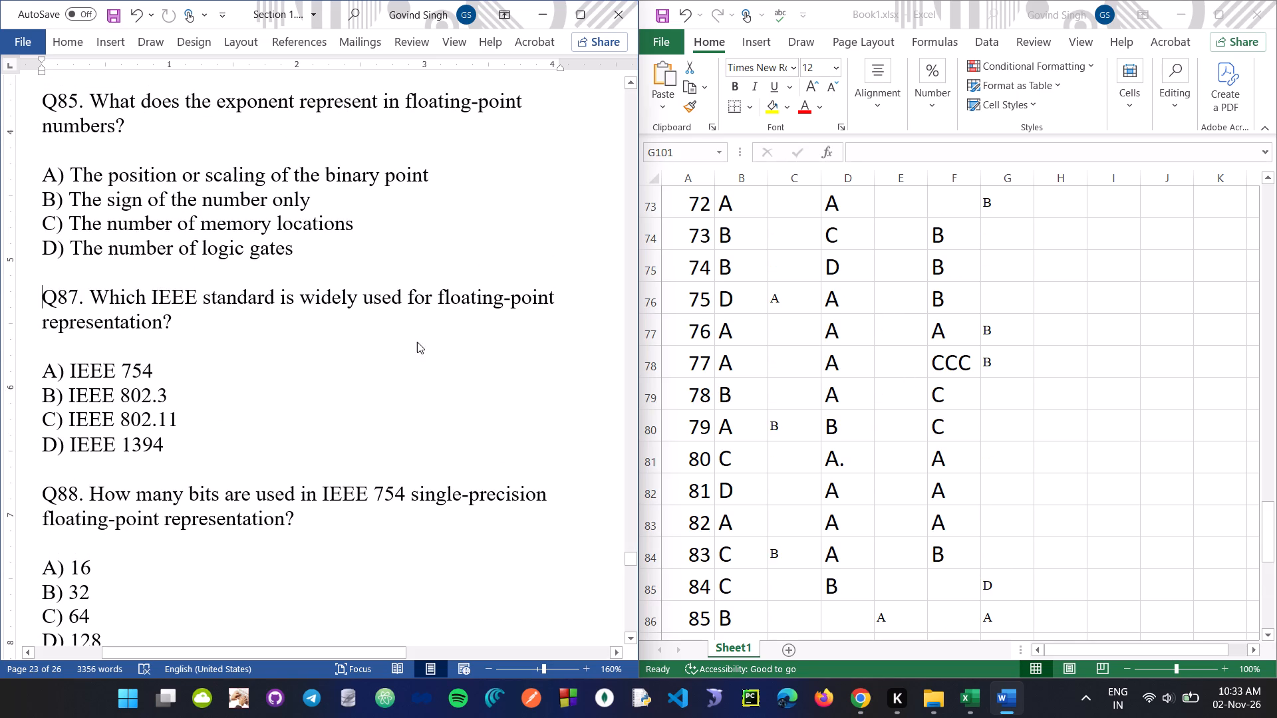
scroll(339, 342, "up", 1)
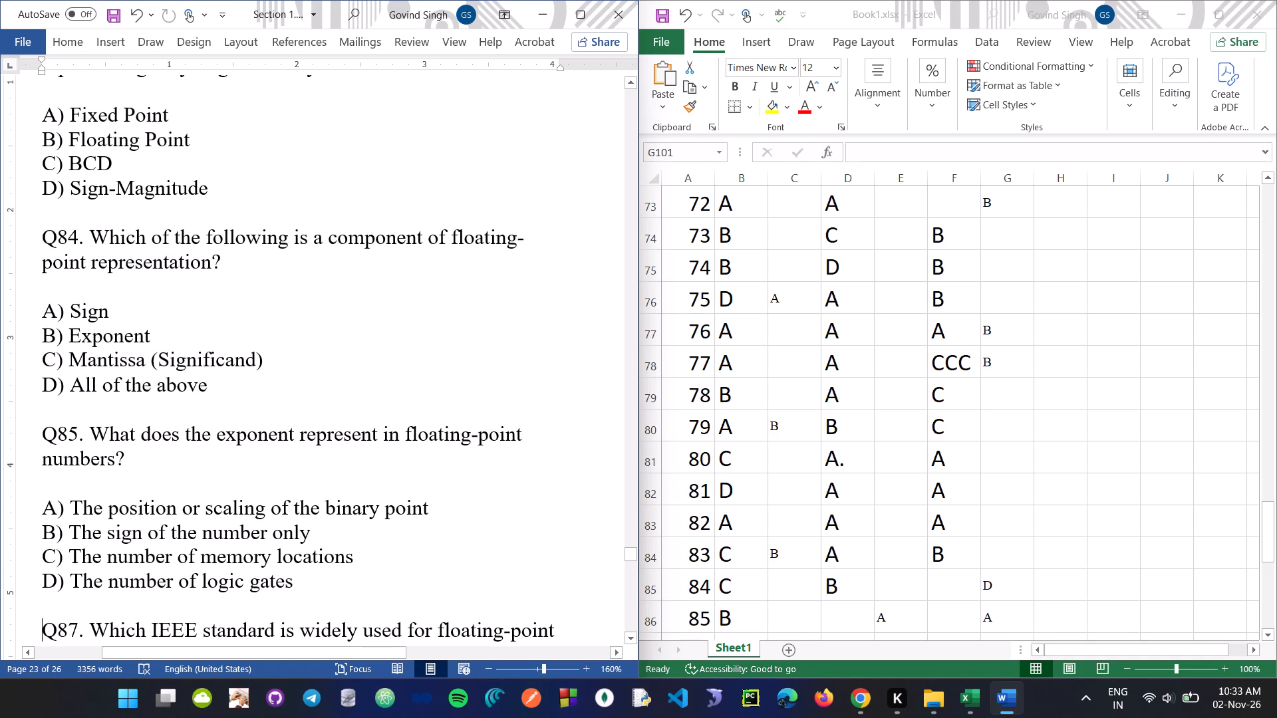
left_click(211, 186)
key("shift+Up")
key("shift+Up")
key("shift+Up")
key("shift+Up")
key("shift+Up")
key("shift+Up")
key("shift+Up")
key("shift+Up")
key("shift+Up")
key("shift+Up")
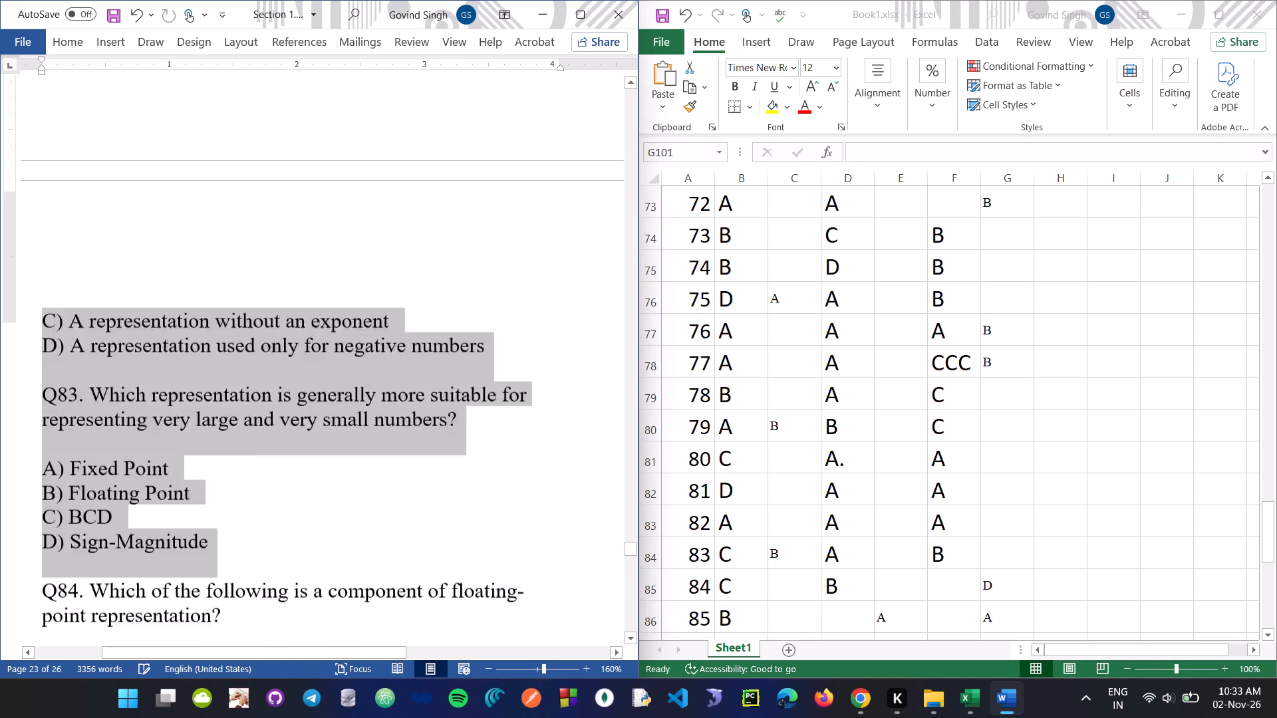
key("shift+Up")
key("shift+Up")
key("shift+Up")
key("shift+Up")
key("shift+Up")
key("shift+Up")
key("shift+Up")
key("shift+Up")
key("shift+Up")
key("shift+Up")
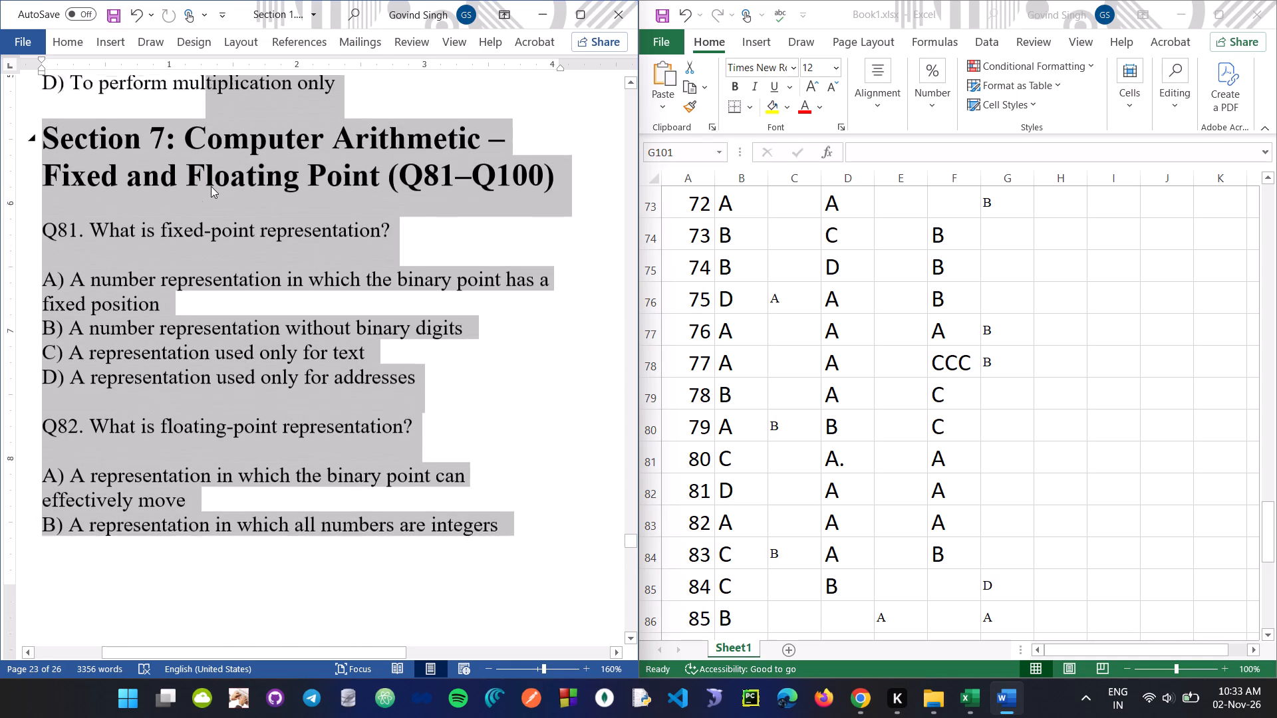
key("shift+Up")
key("shift+Up")
key("shift+Up")
key("shift+Up")
key("shift+Up")
key("shift+Up")
key("shift+Up")
key("shift+Up")
key("shift+Up")
key("shift+Up")
key("shift+Up")
key("shift+Up")
key("shift+Up")
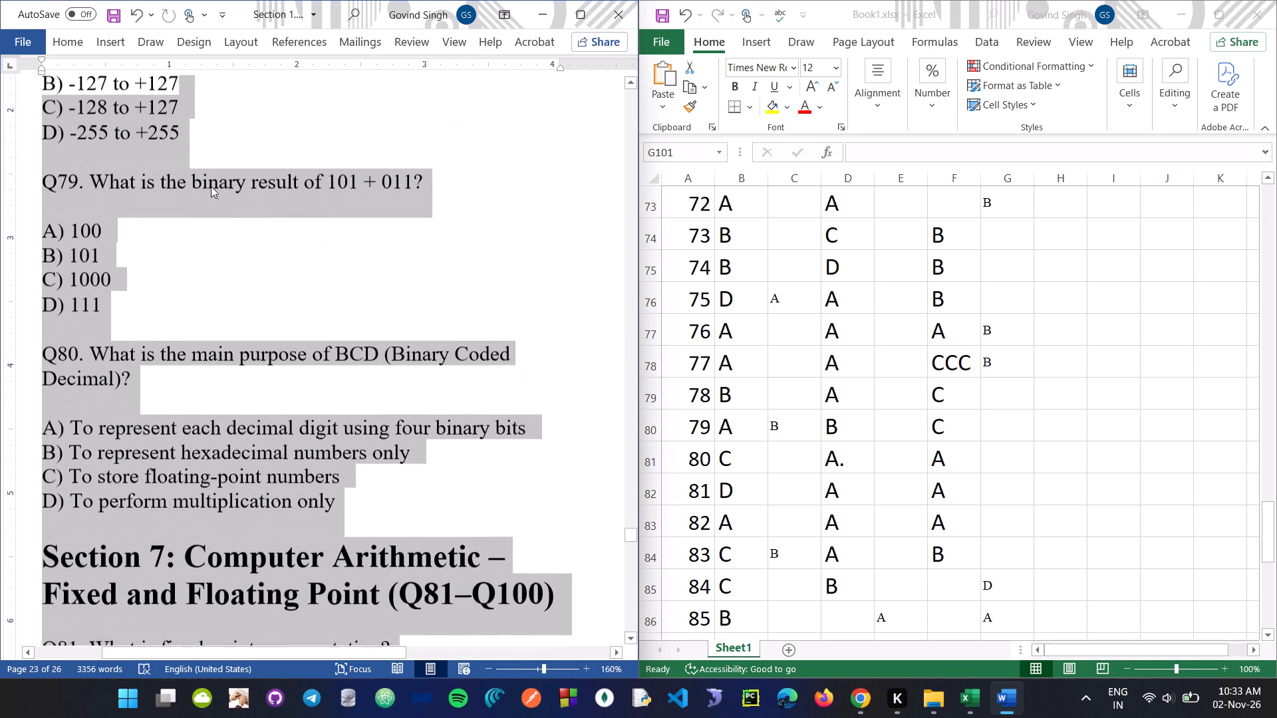
key("shift+Up")
key("shift+Up")
key("shift+Up")
key("shift+Home")
key("BackSpace")
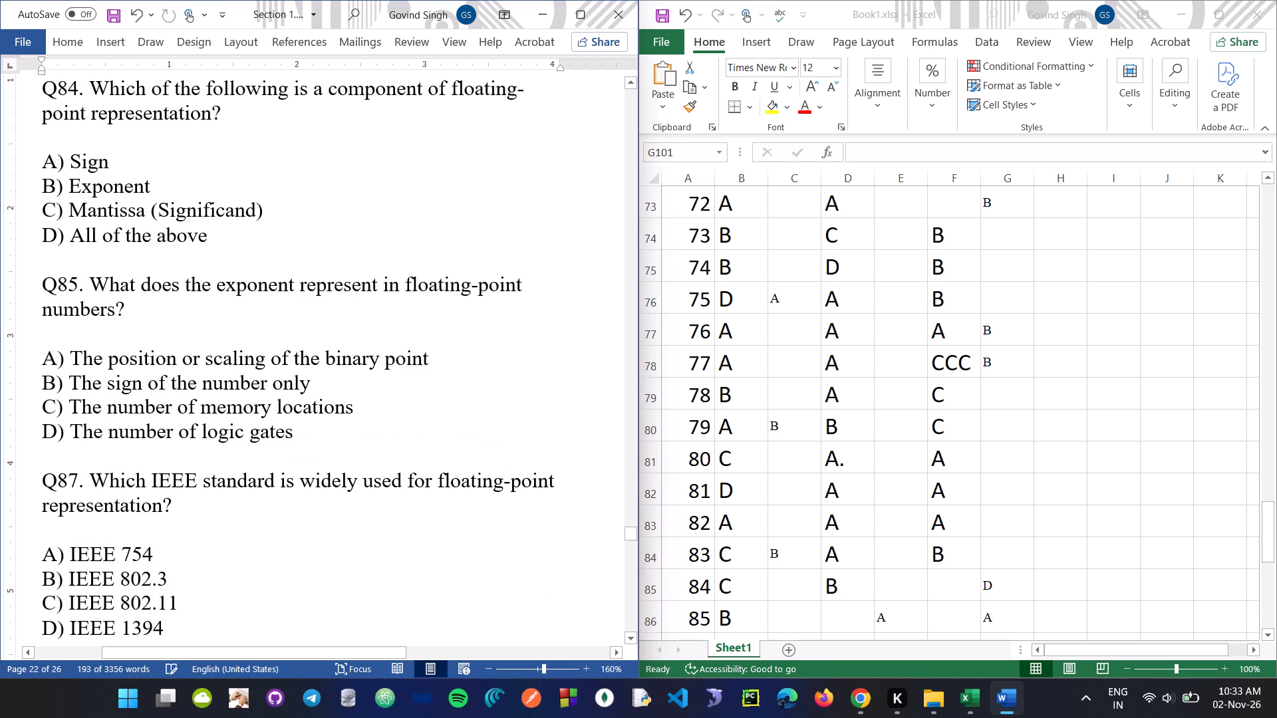
Delete the correctly answered questions Q73 to Q75 with their options, keeping Q76 and Q77, whose answers remain in column G.
scroll(211, 186, "up", 4)
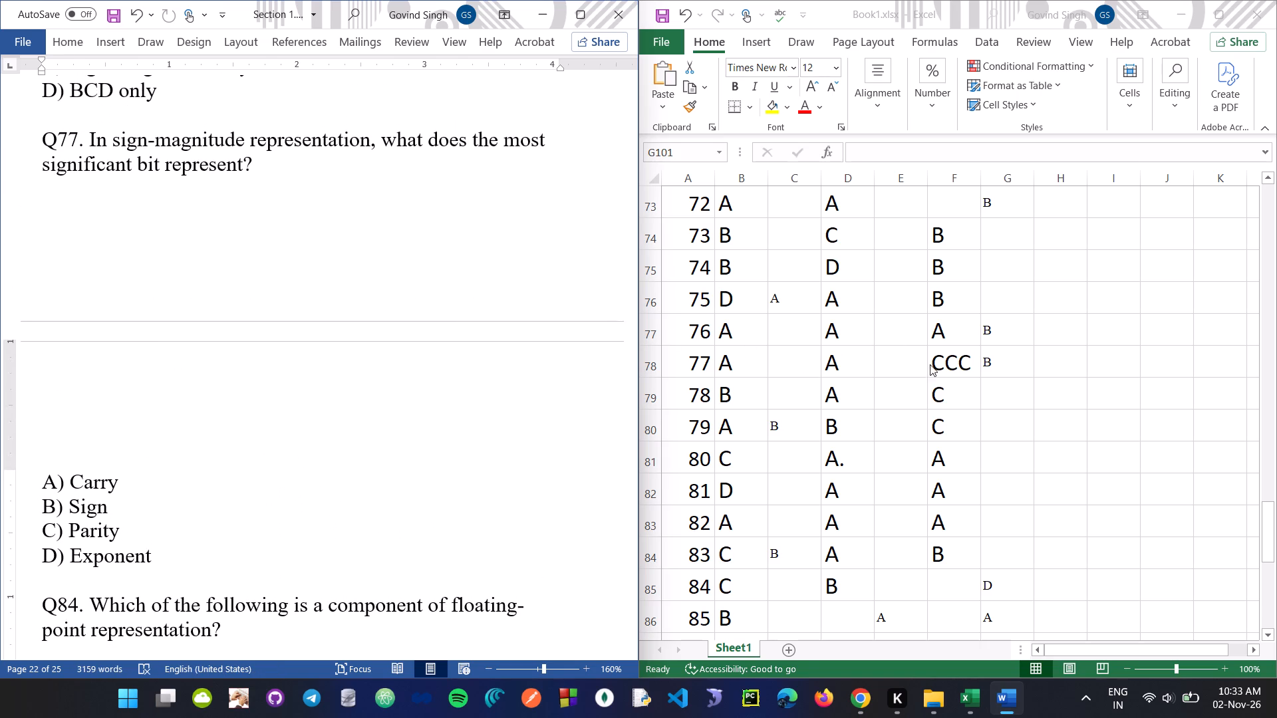
scroll(940, 376, "up", 1)
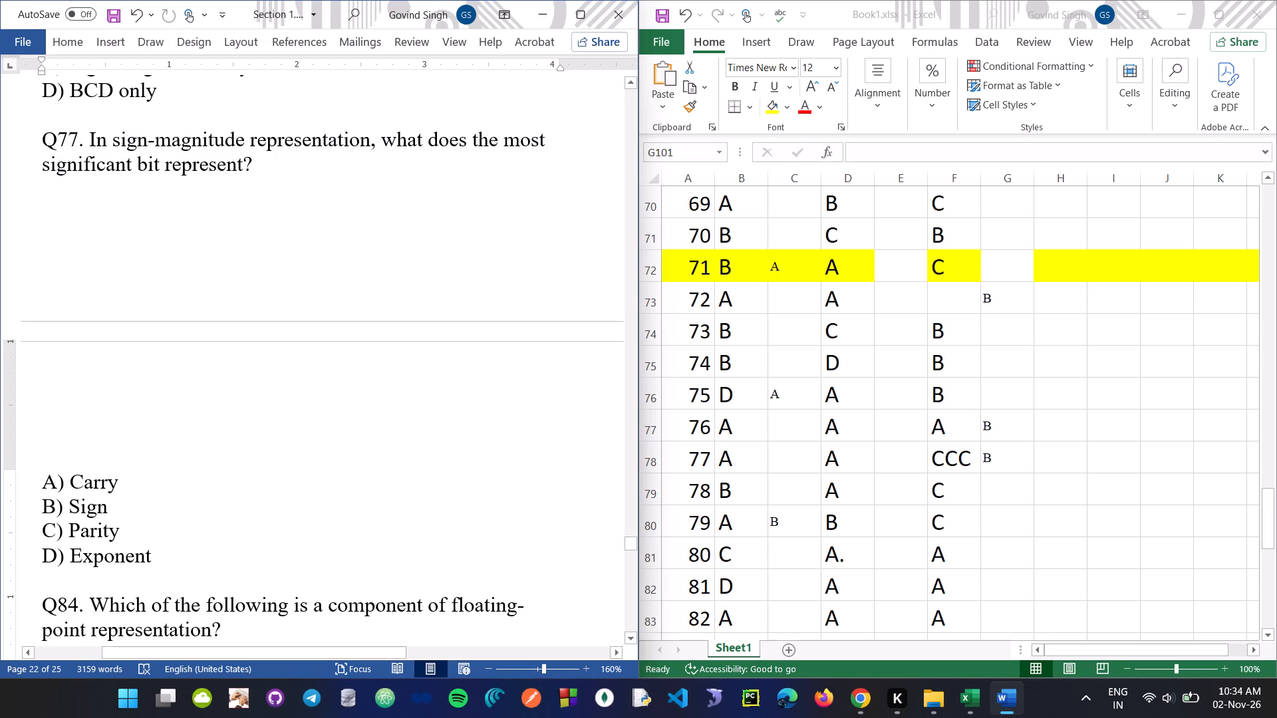
scroll(341, 277, "up", 2)
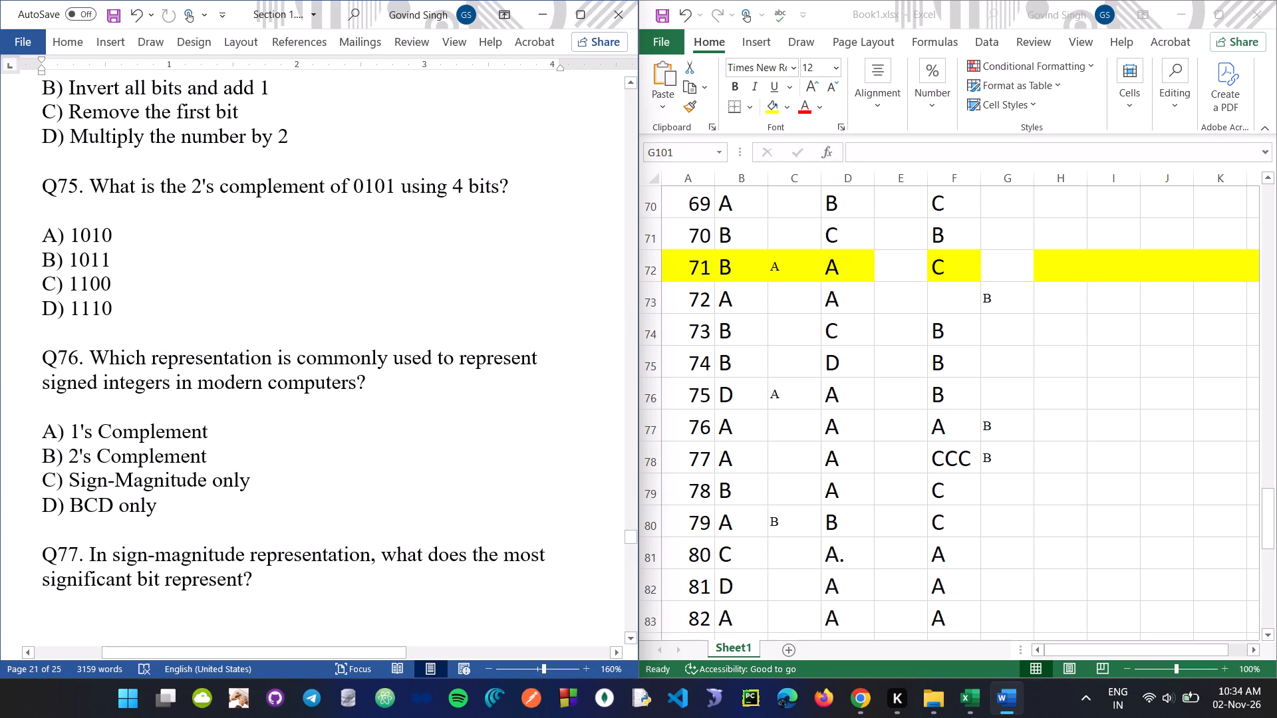
left_click(159, 298)
key("shift+Up")
key("shift+Up")
key("shift+Up")
key("shift+Up")
key("shift+Up")
key("shift+Up")
key("shift+Up")
key("shift+Up")
key("shift+Up")
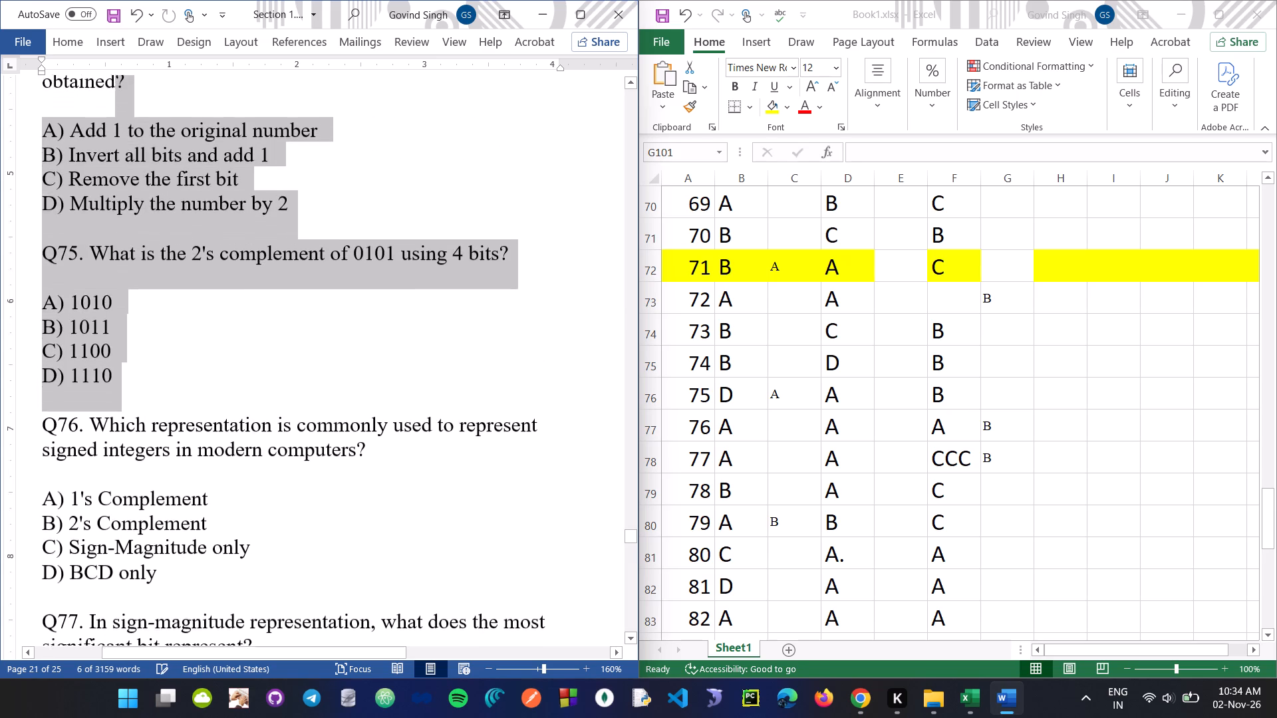
key("shift+Up")
key("shift+Up")
key("shift+Up")
key("shift+Up")
key("shift+Up")
key("shift+Up")
key("shift+Home")
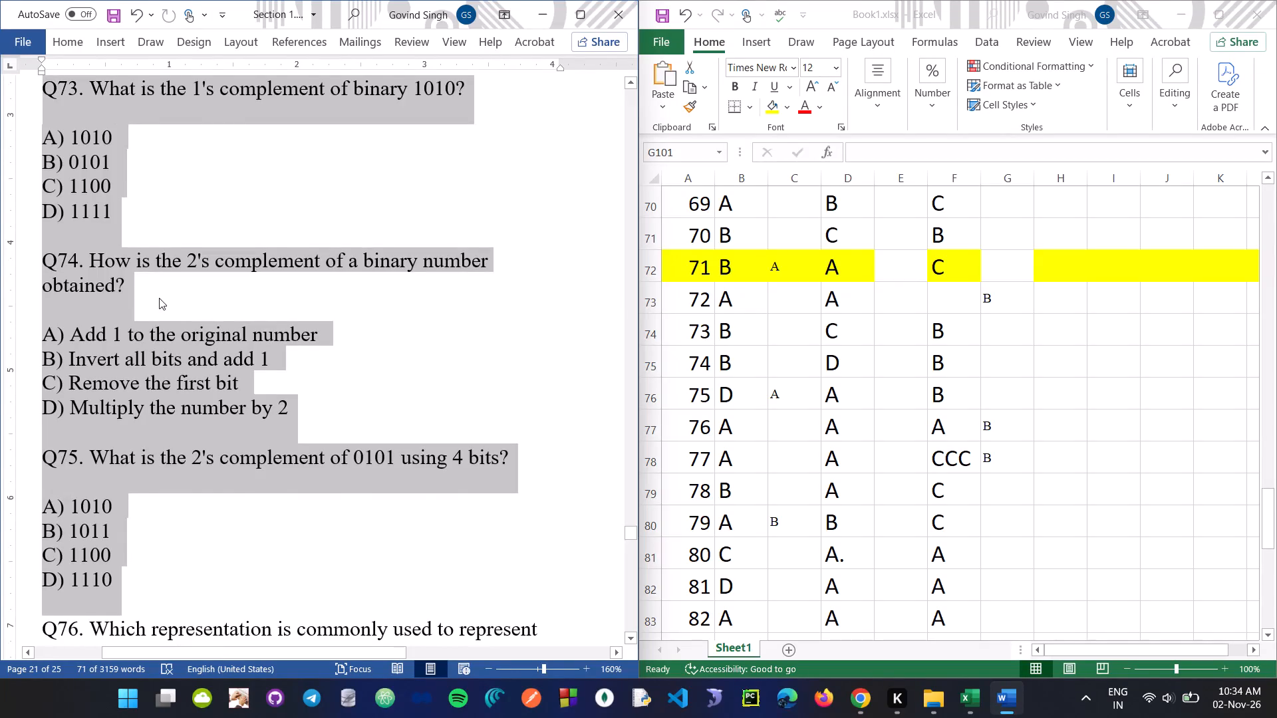
key("BackSpace")
Delete the correctly answered questions Q64 to Q71 with their options, including the Section 6 heading, keeping Q63 and Q72.
scroll(159, 298, "up", 2)
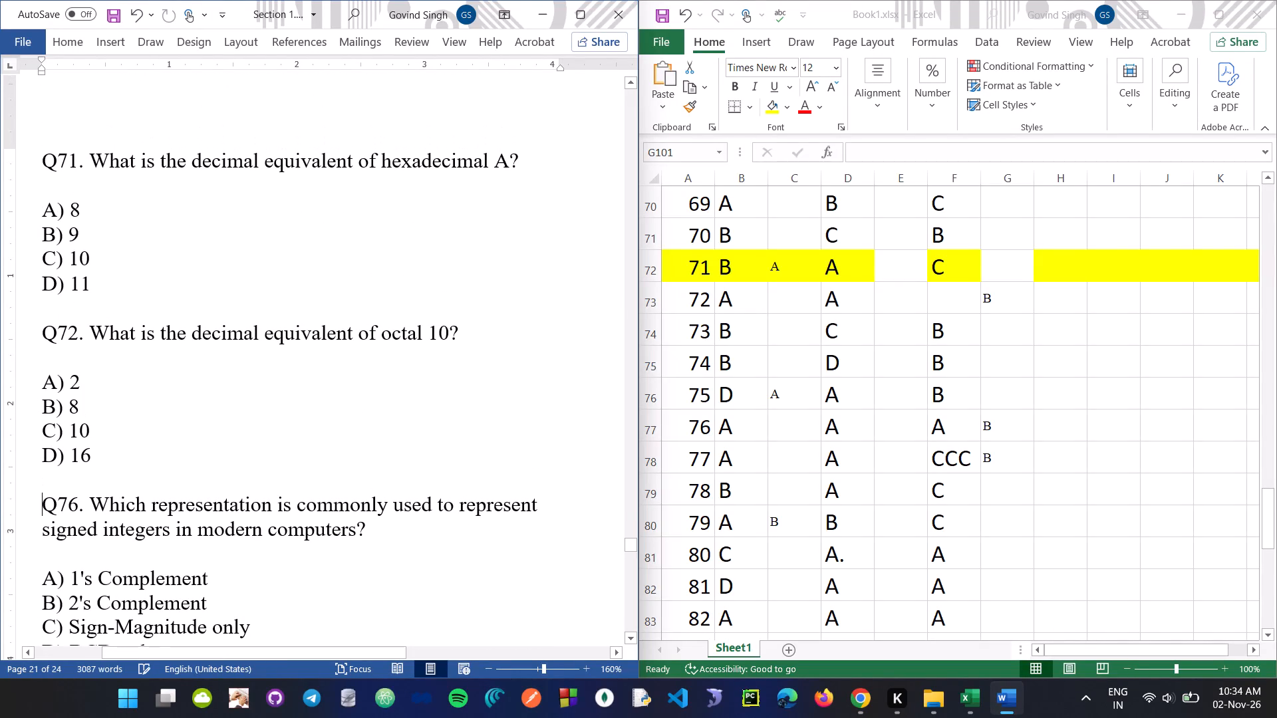
scroll(924, 382, "up", 1)
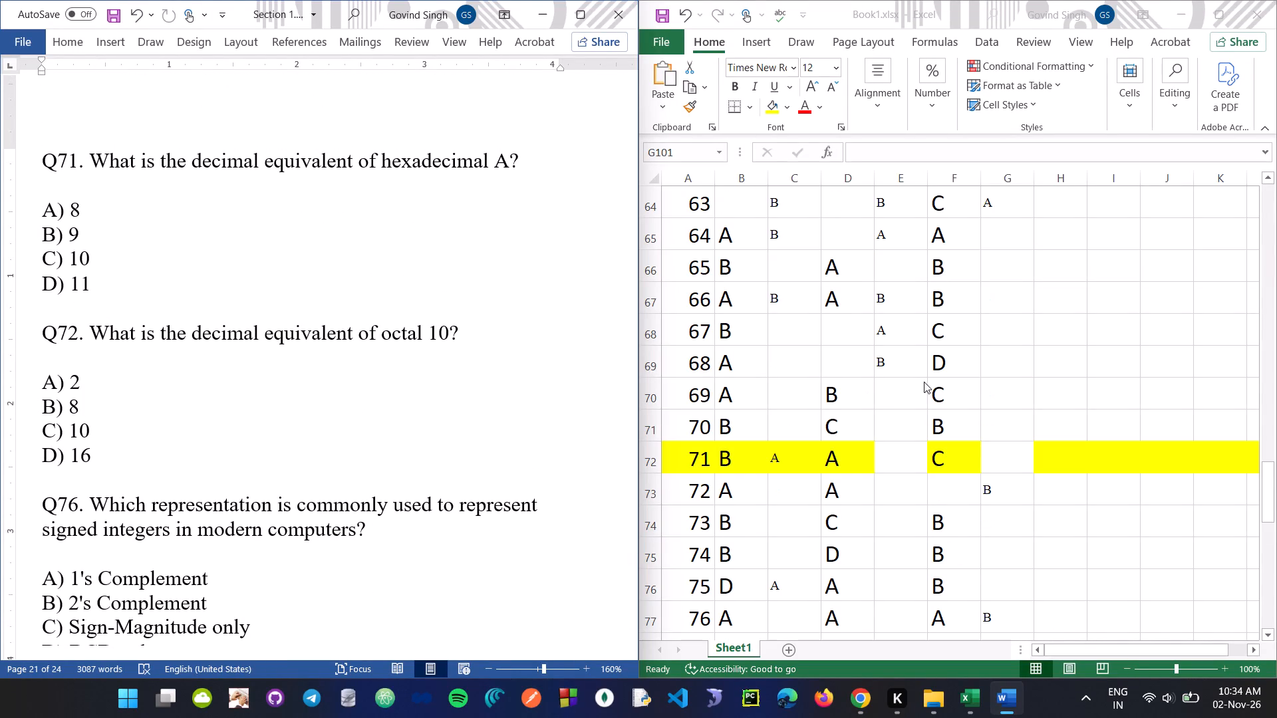
scroll(924, 382, "up", 1)
left_click(953, 471)
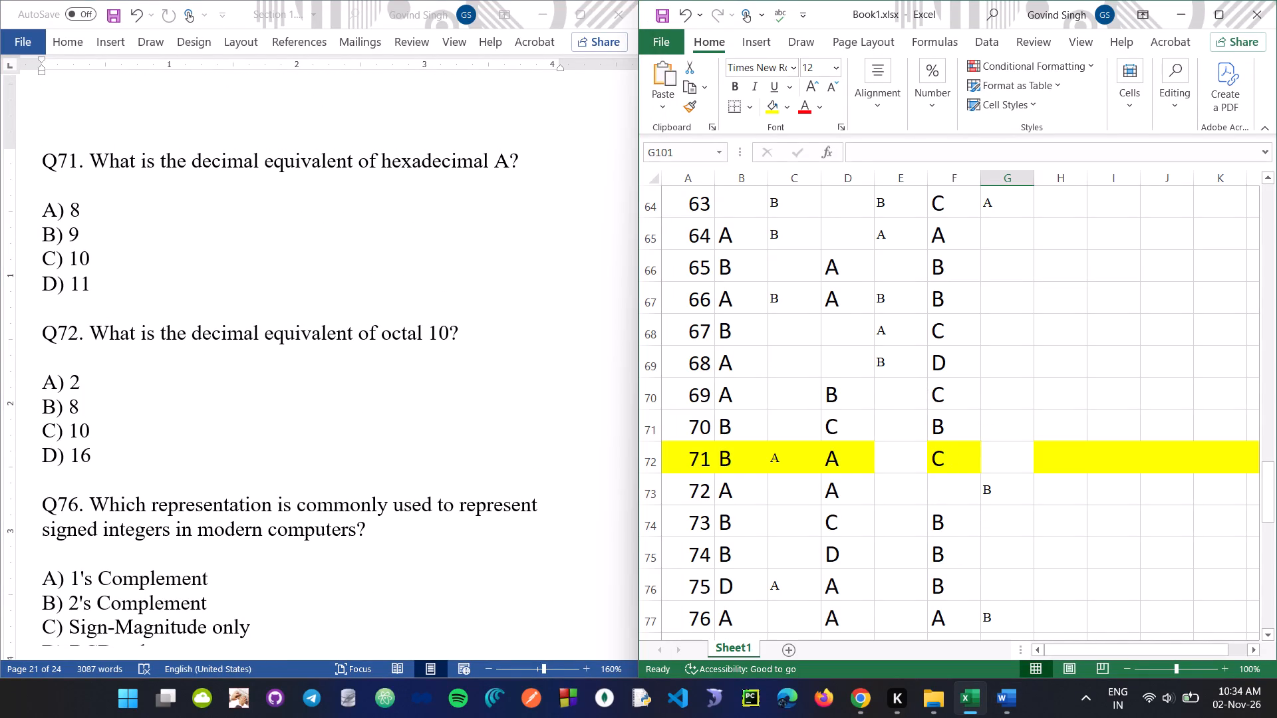
left_click(964, 463)
scroll(964, 463, "up", 2)
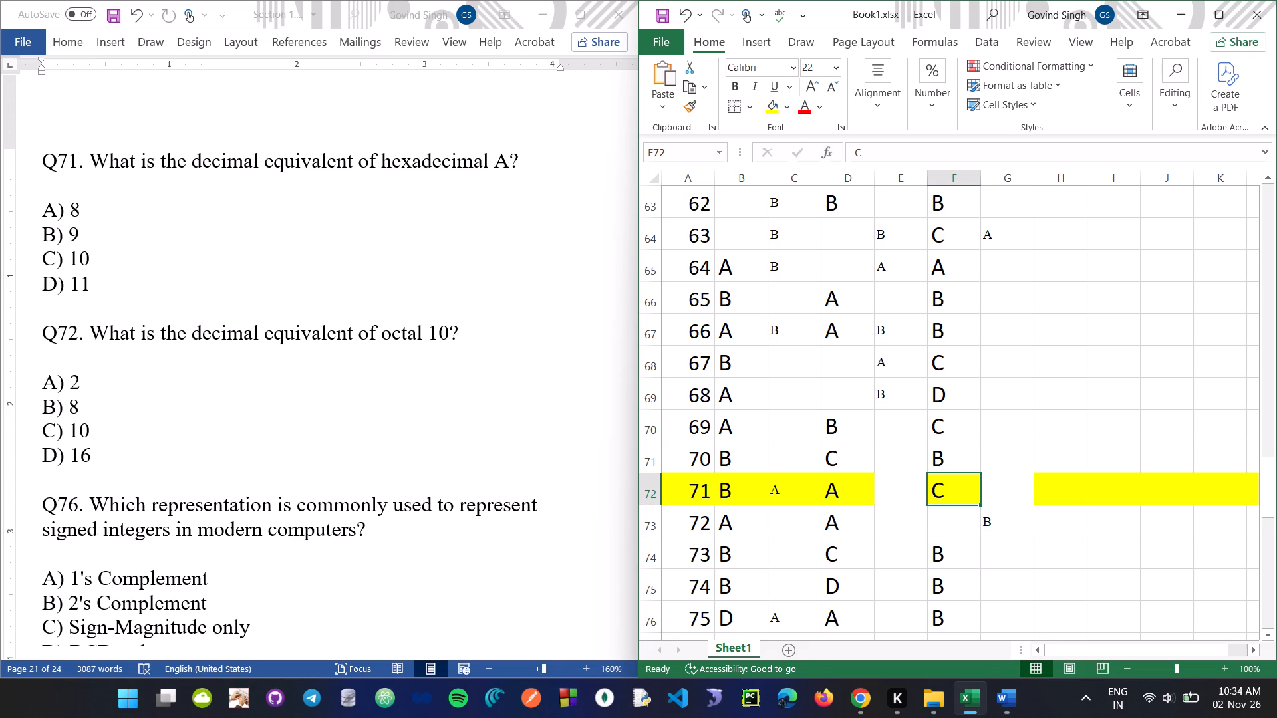
scroll(319, 407, "up", 1)
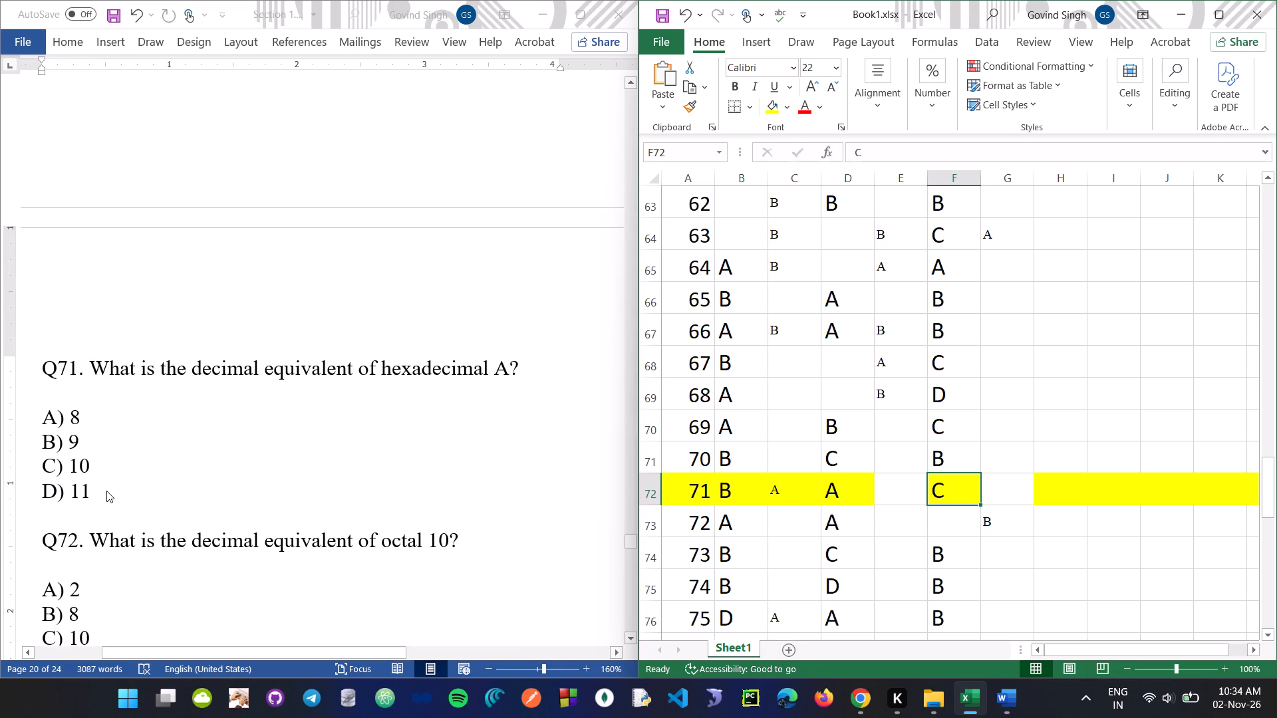
left_click(106, 491)
left_click(96, 489)
key("shift+Up")
key("shift+Up")
key("shift+Up")
key("shift+Up")
key("shift+Up")
key("shift+Up")
key("shift+Up")
key("shift+Up")
key("shift+Up")
key("shift+Up")
key("shift+Up")
key("shift+Up")
key("shift+Up")
key("shift+Up")
key("shift+Up")
key("shift+Up")
key("shift+Up")
key("shift+Up")
key("shift+Up")
key("shift+Up")
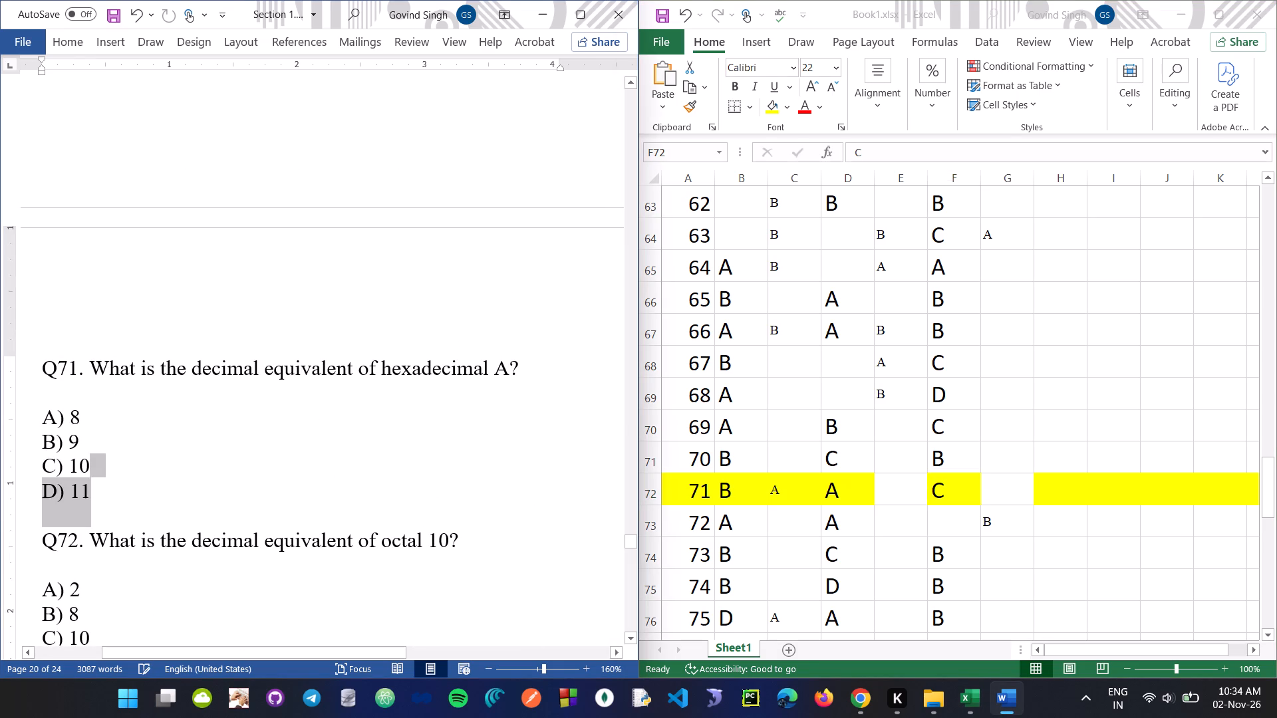
key("shift+Up")
key("shift+Up")
key("shift+Up")
key("shift+Up")
key("shift+Up")
key("shift+Up")
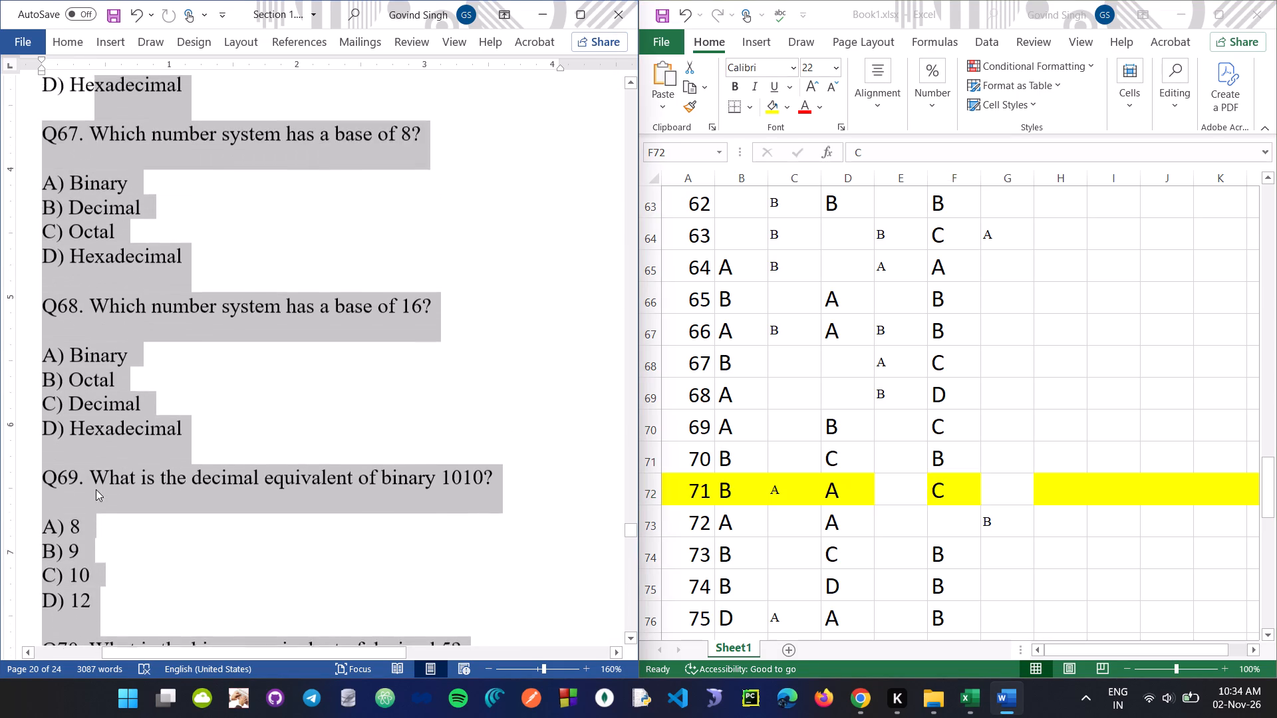
key("shift+Up")
key("shift+Up")
key("shift+Up")
key("shift+Up")
key("shift+Up")
key("shift+Up")
key("shift+Up")
key("shift+Up")
key("shift+Up")
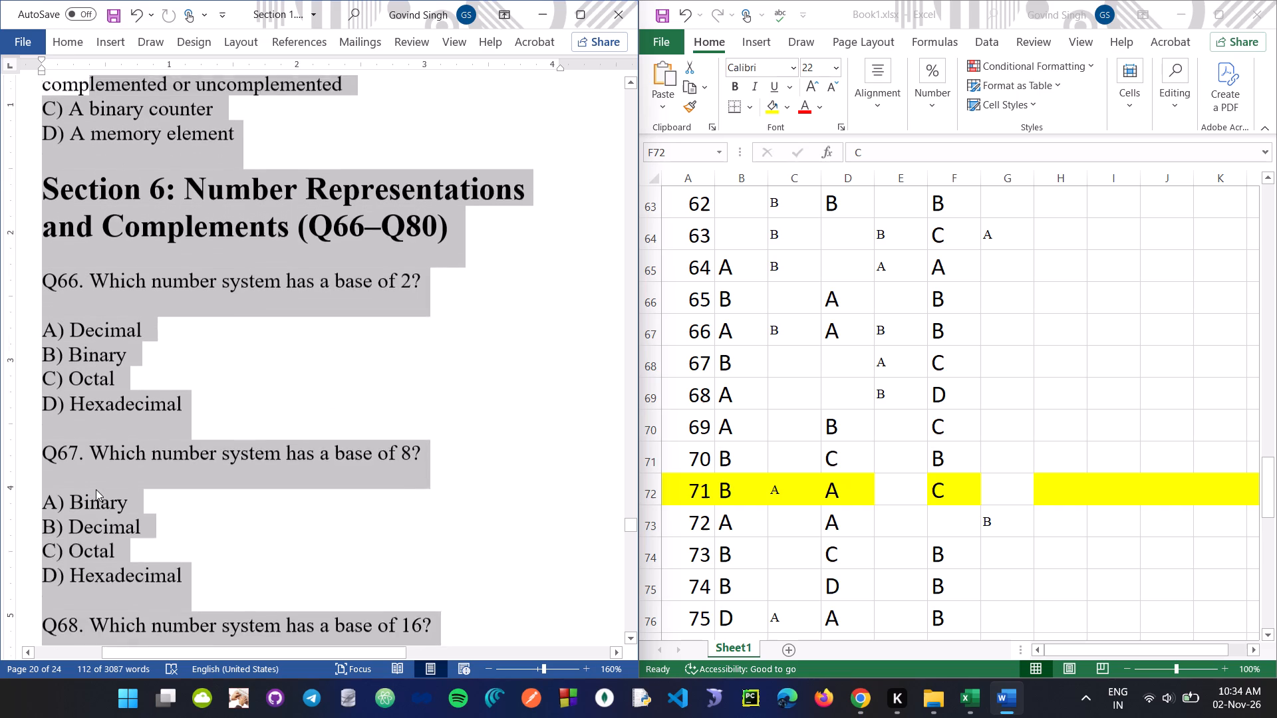
key("shift+Left")
key("shift+Up")
key("shift+Left")
key("shift+Up")
key("shift+Left")
key("shift+Up")
key("shift+Left")
key("shift+Up")
key("shift+Up")
key("shift+Up")
key("shift+Left")
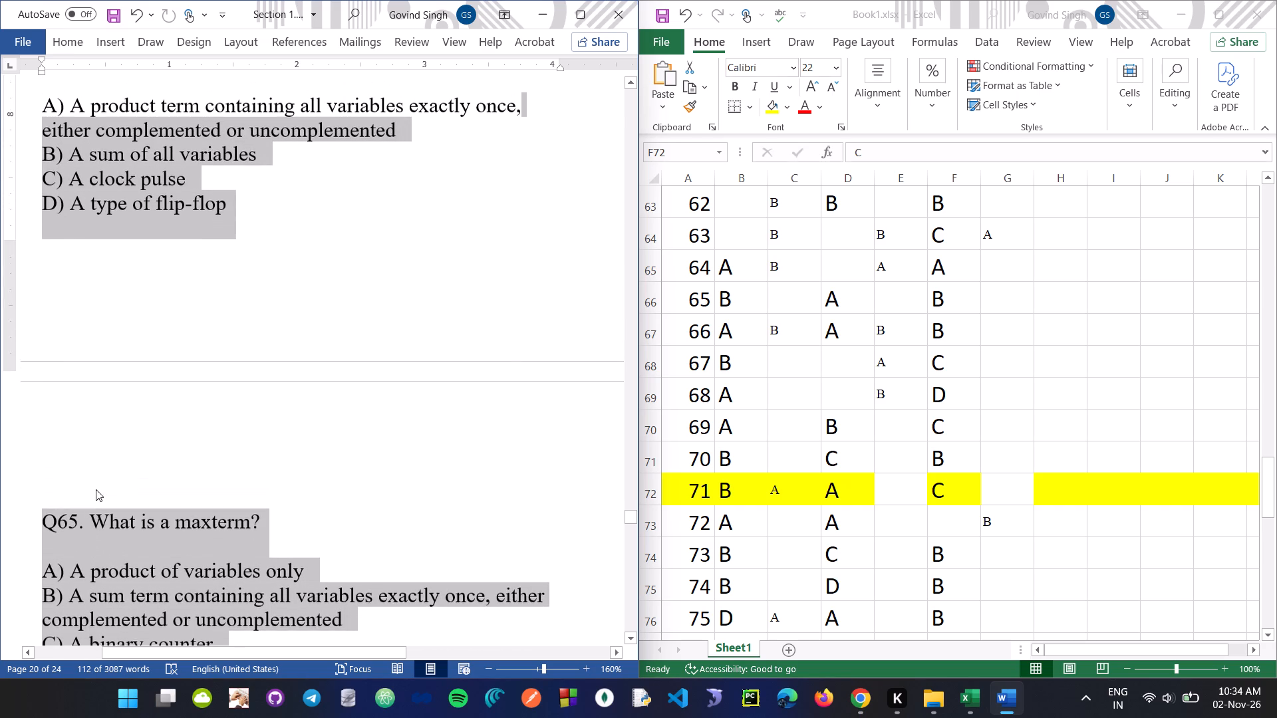
key("shift+Up")
key("shift+Up")
key("shift+Down")
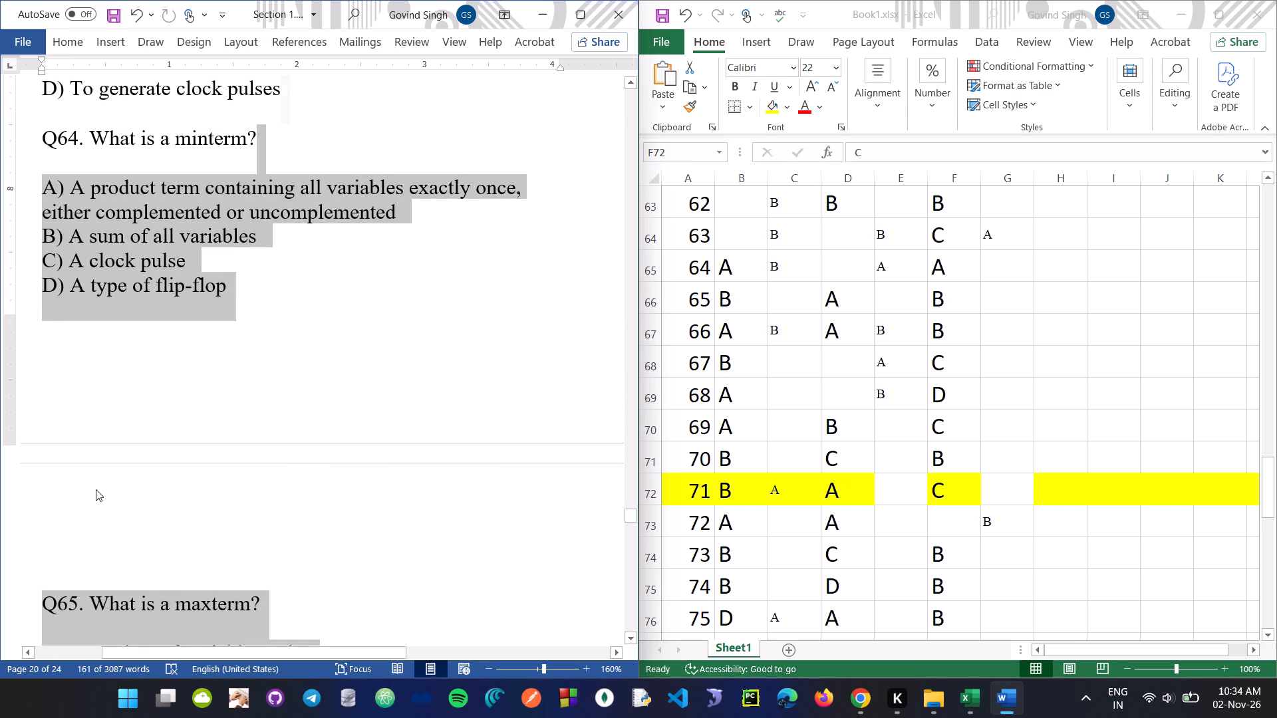
key("shift+Home")
key("BackSpace")
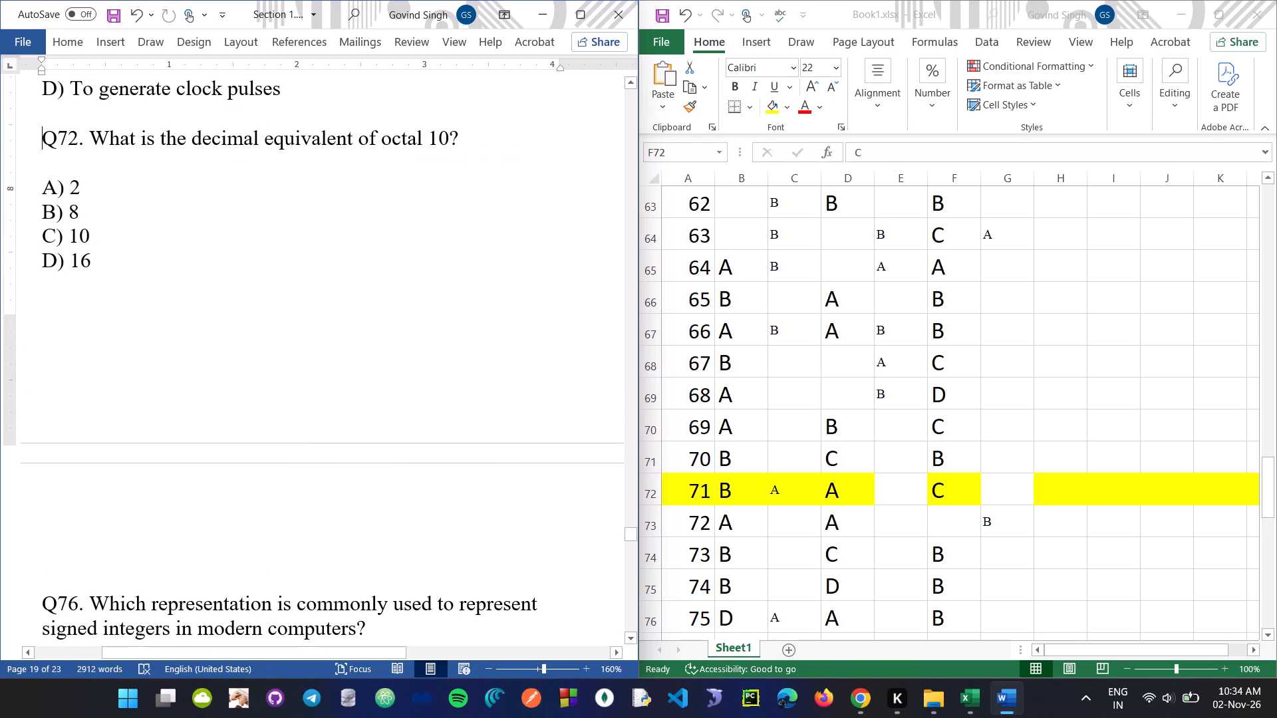
Delete the correctly answered questions Q55 to Q62 with their options, including the Section 5 heading, keeping Q54 and Q63.
scroll(873, 357, "up", 1)
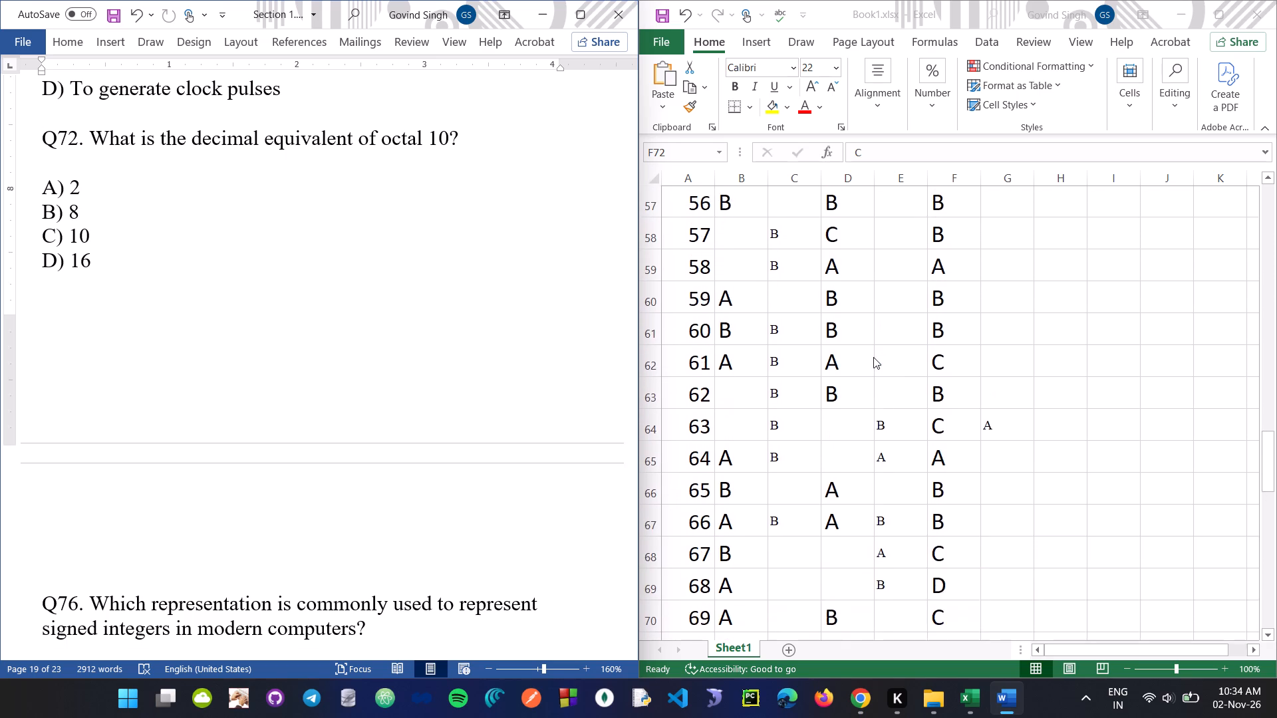
scroll(873, 357, "up", 1)
left_click(953, 489)
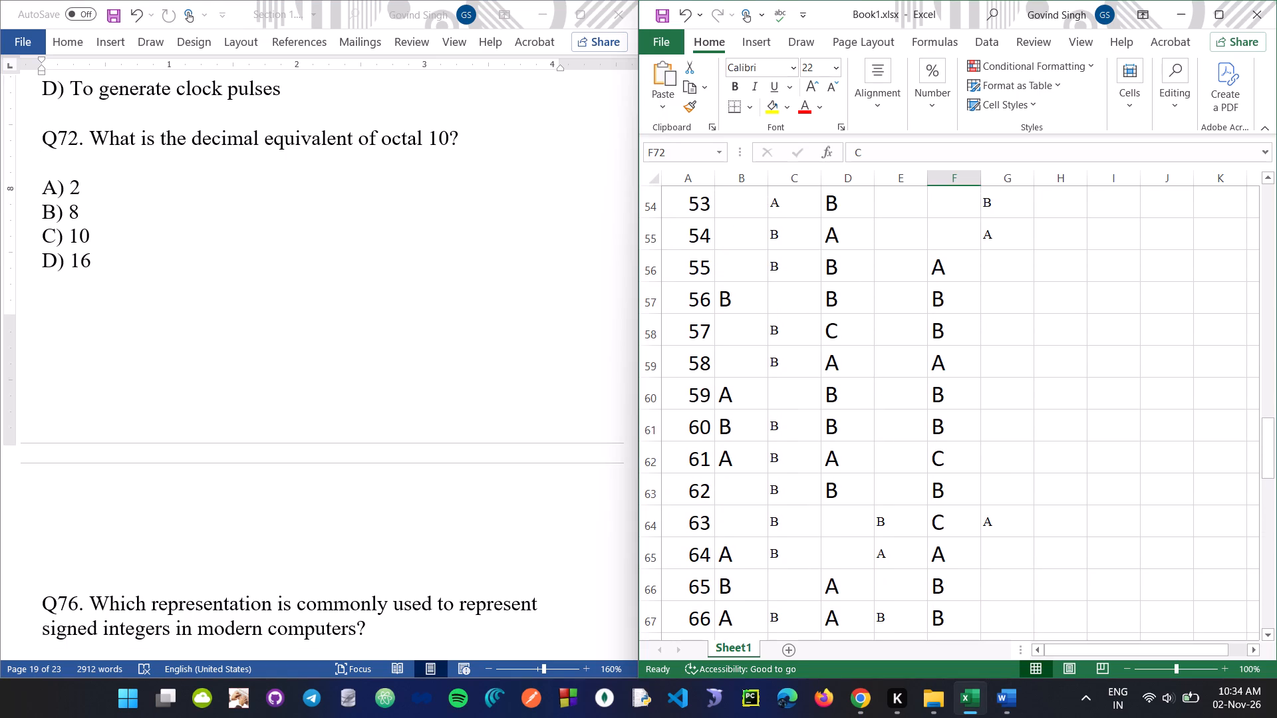
left_click(953, 489)
scroll(953, 489, "up", 1)
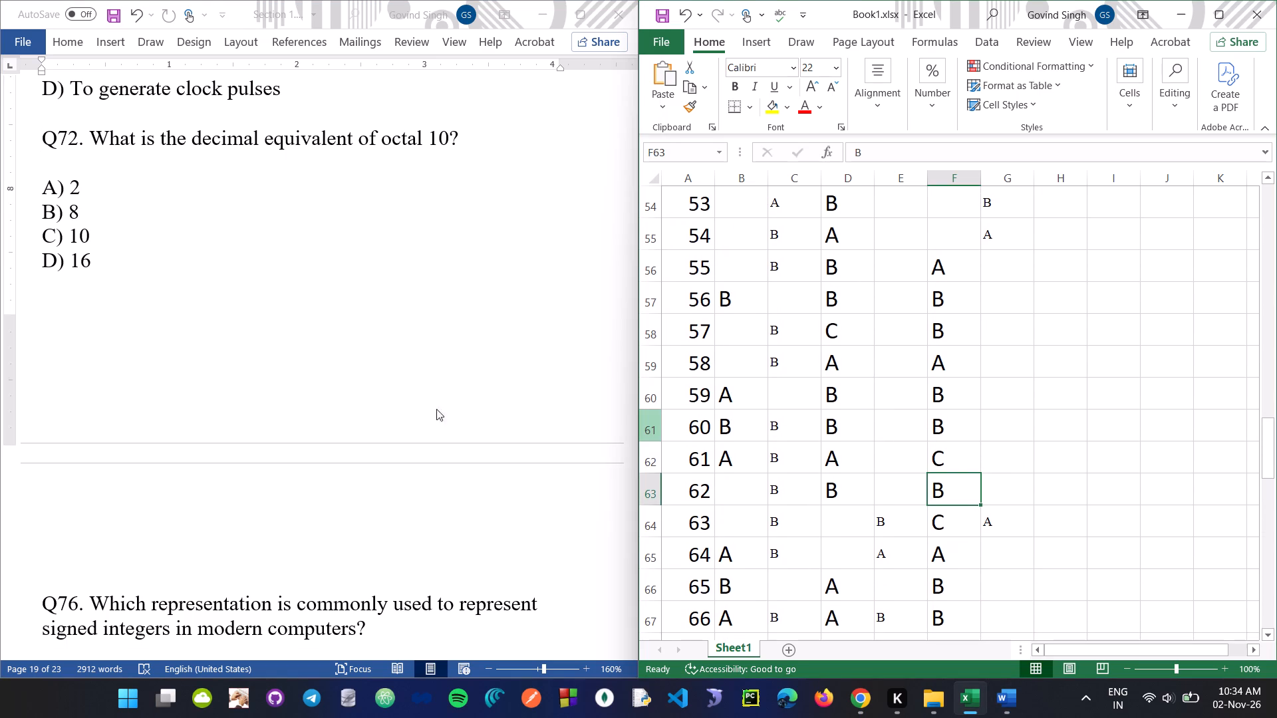
scroll(263, 284, "up", 4)
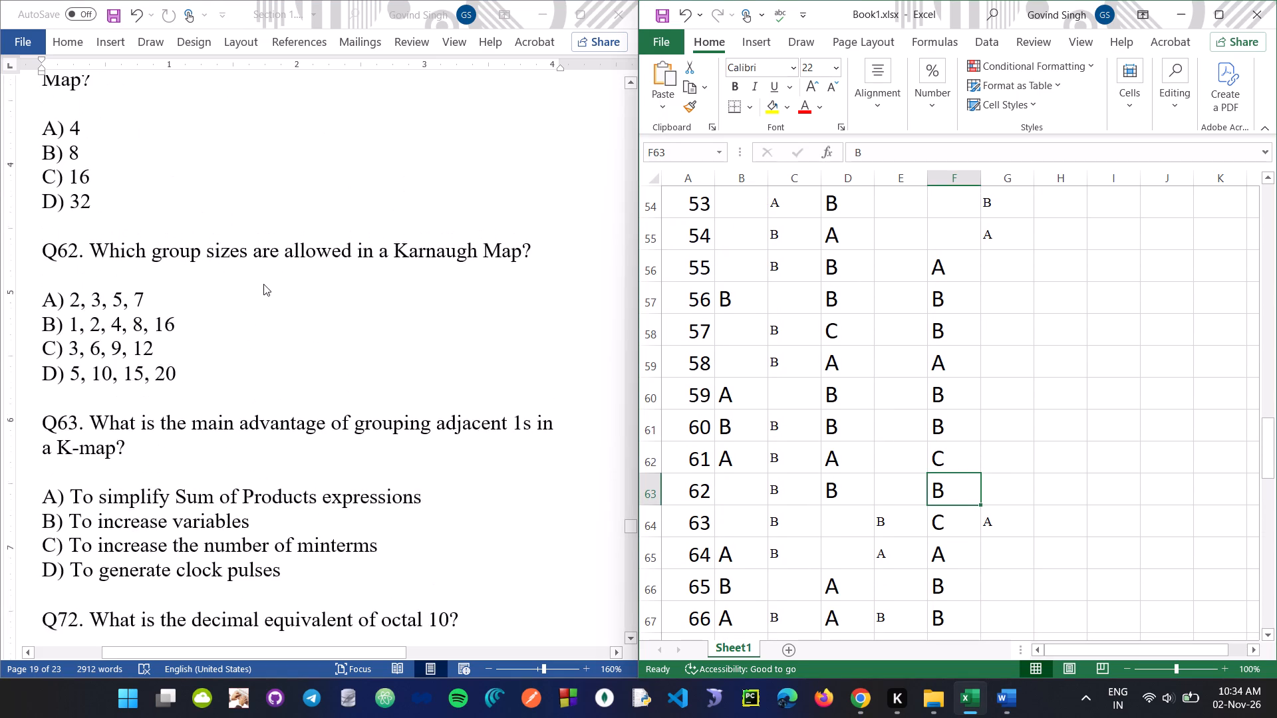
scroll(263, 284, "up", 1)
left_click(183, 475)
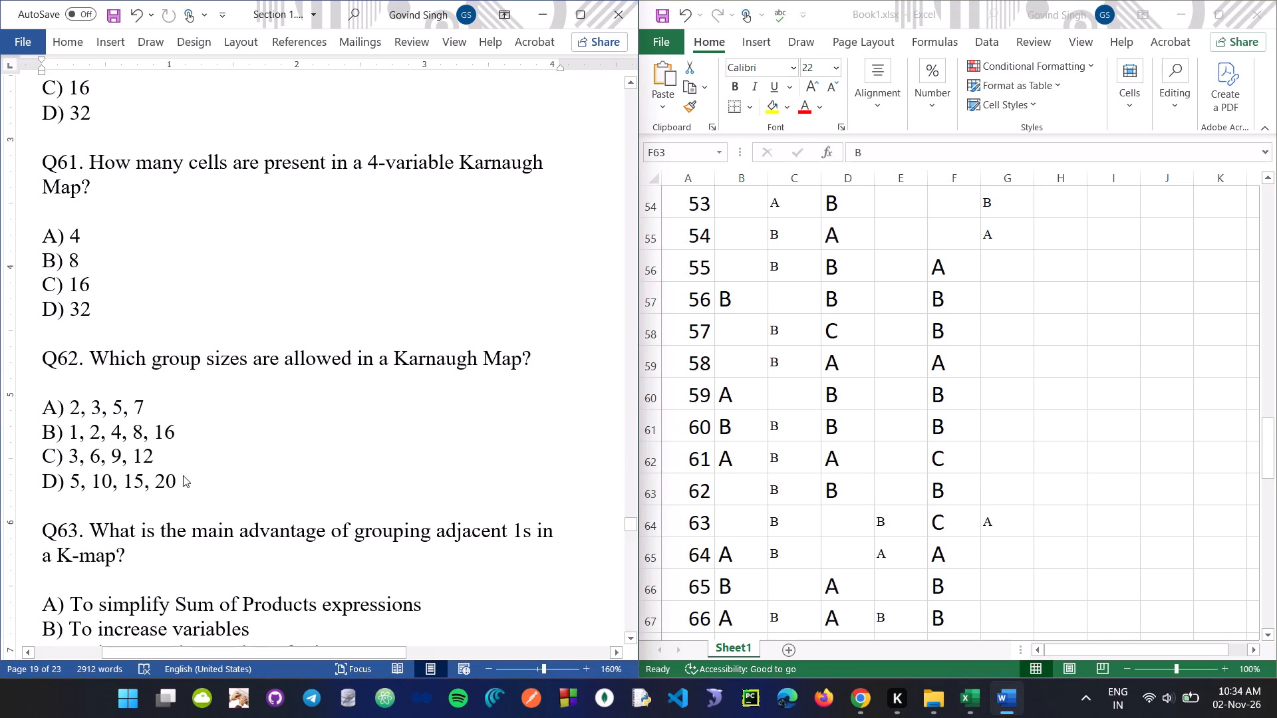
left_click(176, 481)
key("shift+Up")
key("shift+Up")
key("shift+Up")
key("shift+Up")
key("shift+Up")
key("shift+Up")
key("shift+Up")
key("shift+Up")
key("shift+Up")
key("shift+Up")
key("shift+Up")
key("shift+Up")
key("shift+Up")
key("shift+Up")
key("shift+Up")
key("shift+Up")
key("shift+Up")
key("shift+Up")
key("shift+Up")
key("shift+Up")
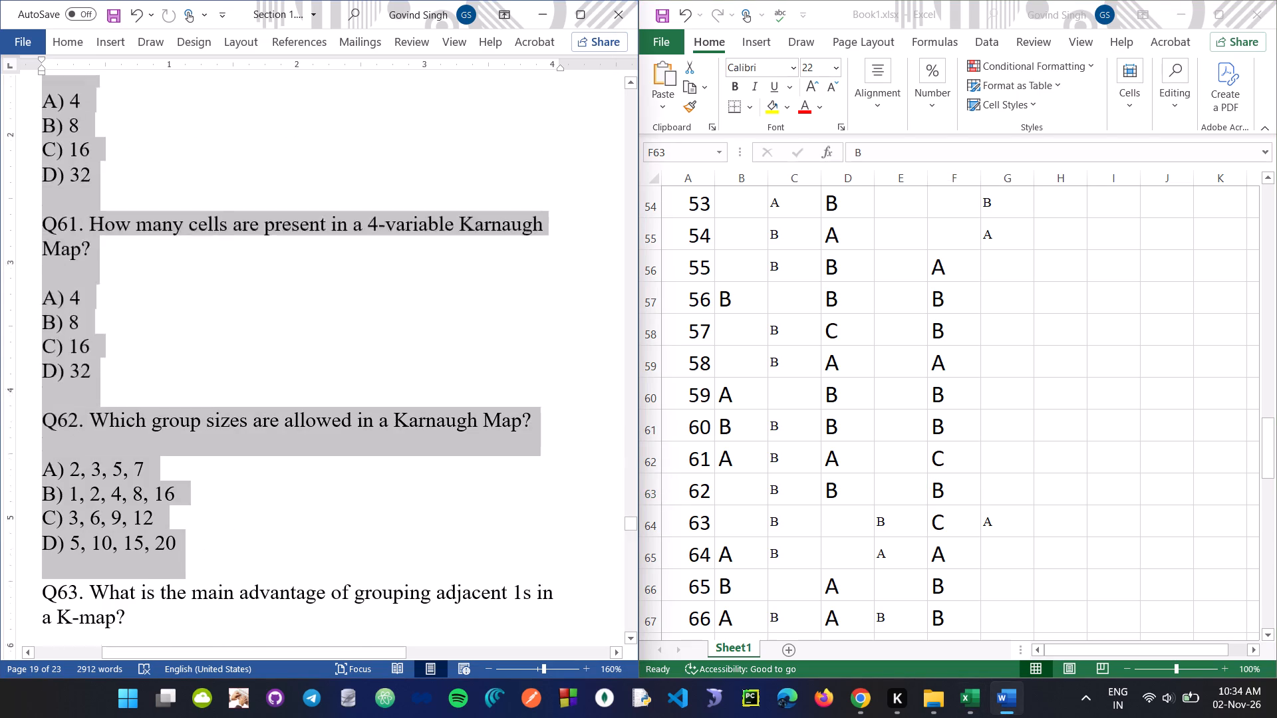
key("shift+Up")
key("shift+Down")
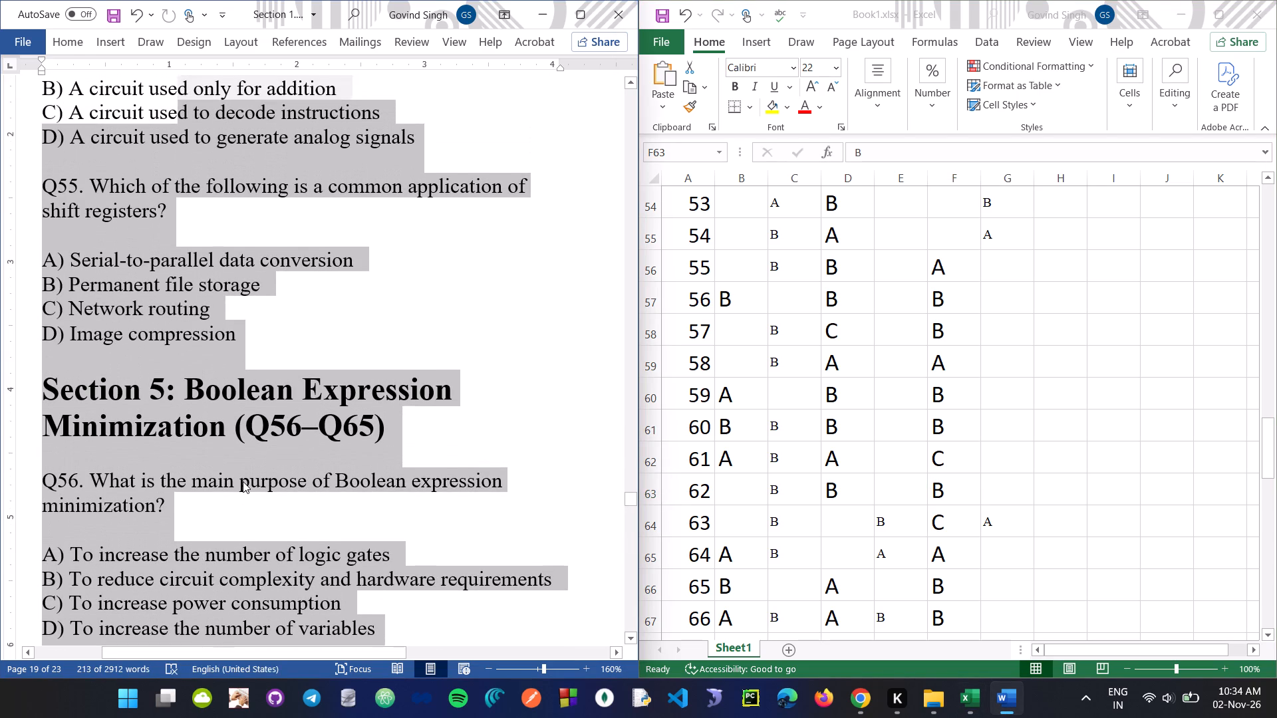
key("shift+Down")
key("shift+Down")
key("shift+Home")
key("BackSpace")
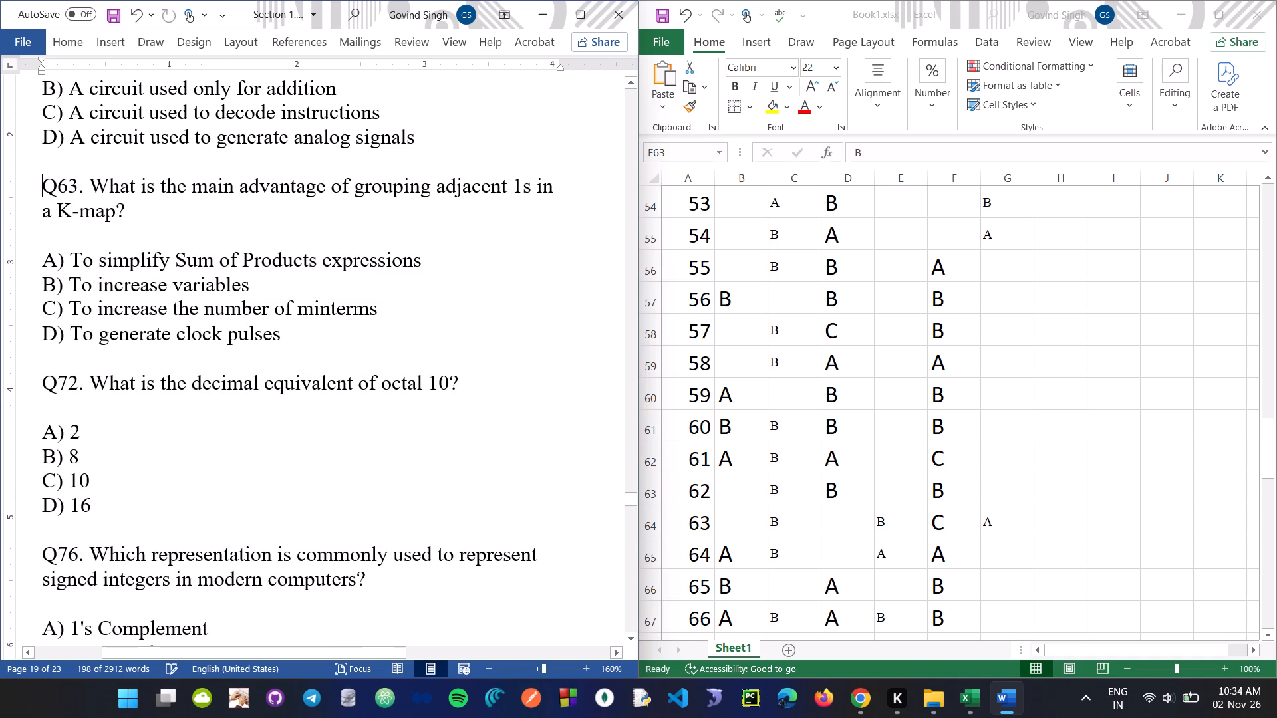
Delete the correctly answered questions Q47 to Q52 with their options from the Word document, keeping Q46 and Q53.
scroll(844, 427, "up", 1)
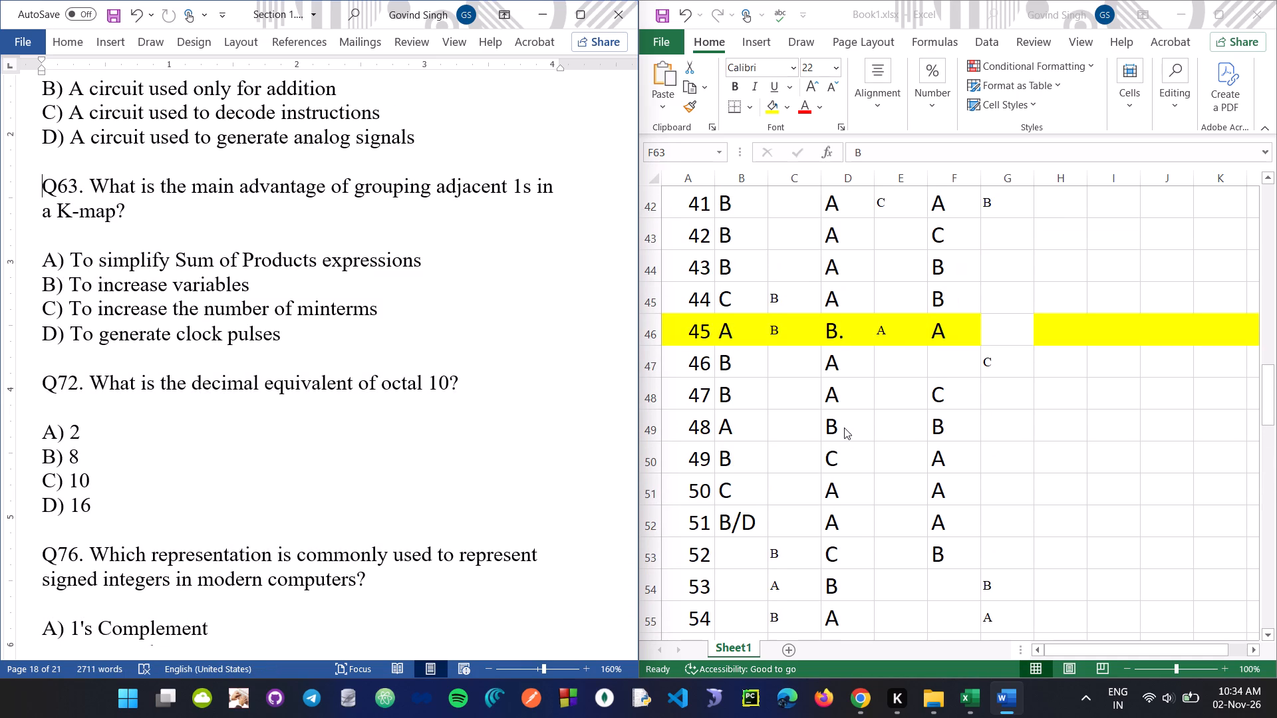
scroll(844, 427, "up", 1)
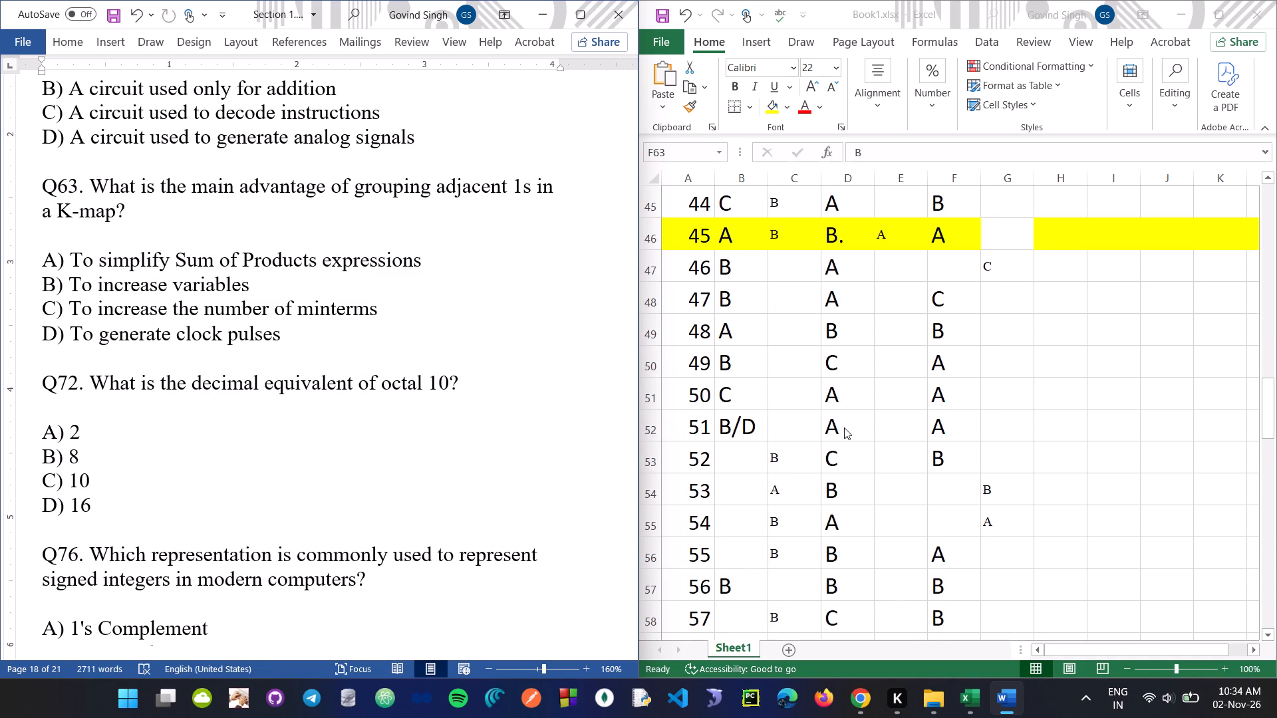
scroll(844, 427, "up", 1)
scroll(318, 336, "up", 1)
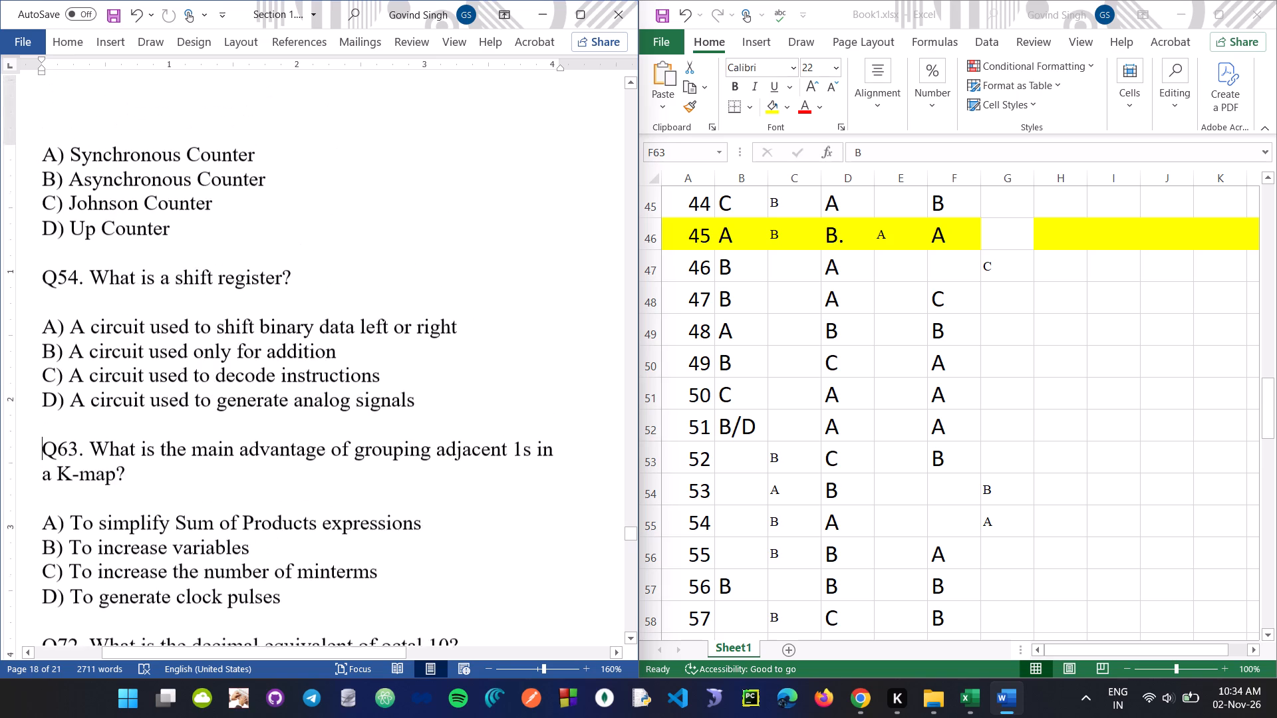
scroll(318, 336, "up", 2)
scroll(247, 271, "up", 1)
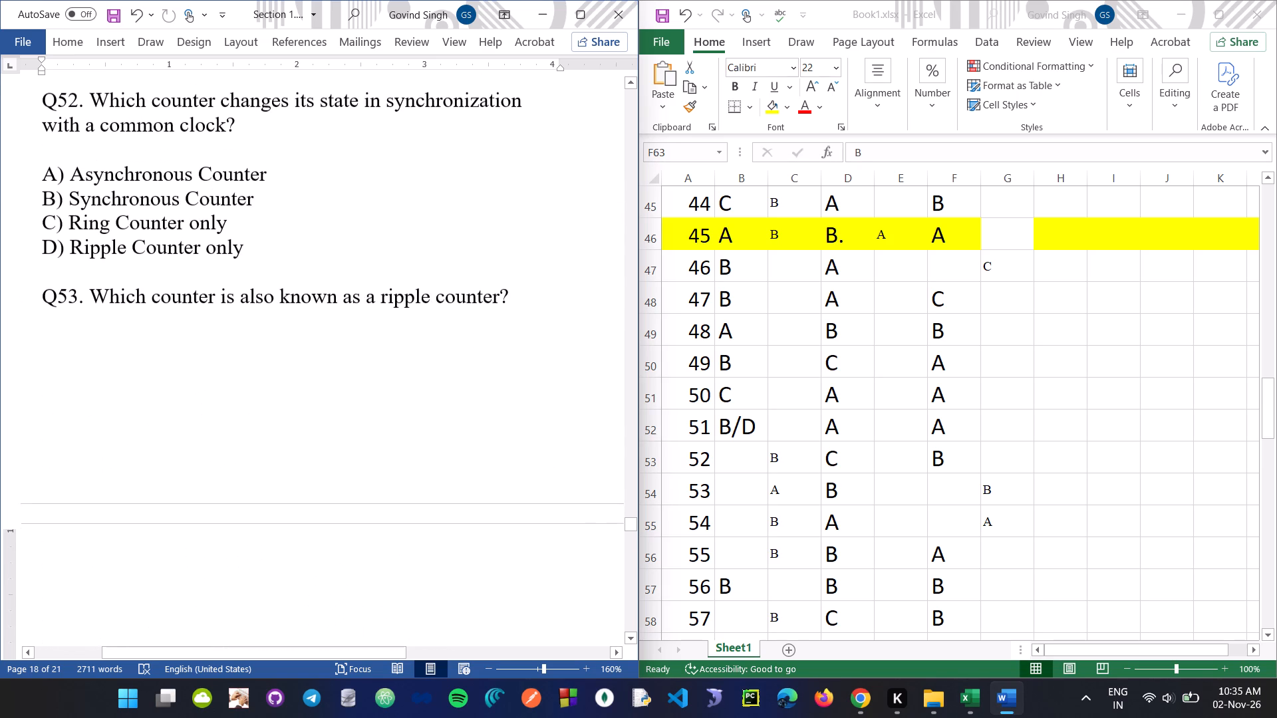
left_click(253, 255)
key("shift+Up")
key("shift+Up")
key("shift+Up")
key("shift+Up")
key("shift+Up")
key("shift+Up")
key("shift+Up")
key("shift+Up")
key("shift+Up")
key("shift+Up")
key("shift+Up")
key("shift+Up")
key("shift+Up")
key("shift+Up")
key("shift+Up")
key("shift+Up")
key("shift+Up")
key("shift+Up")
key("shift+Up")
key("shift+Up")
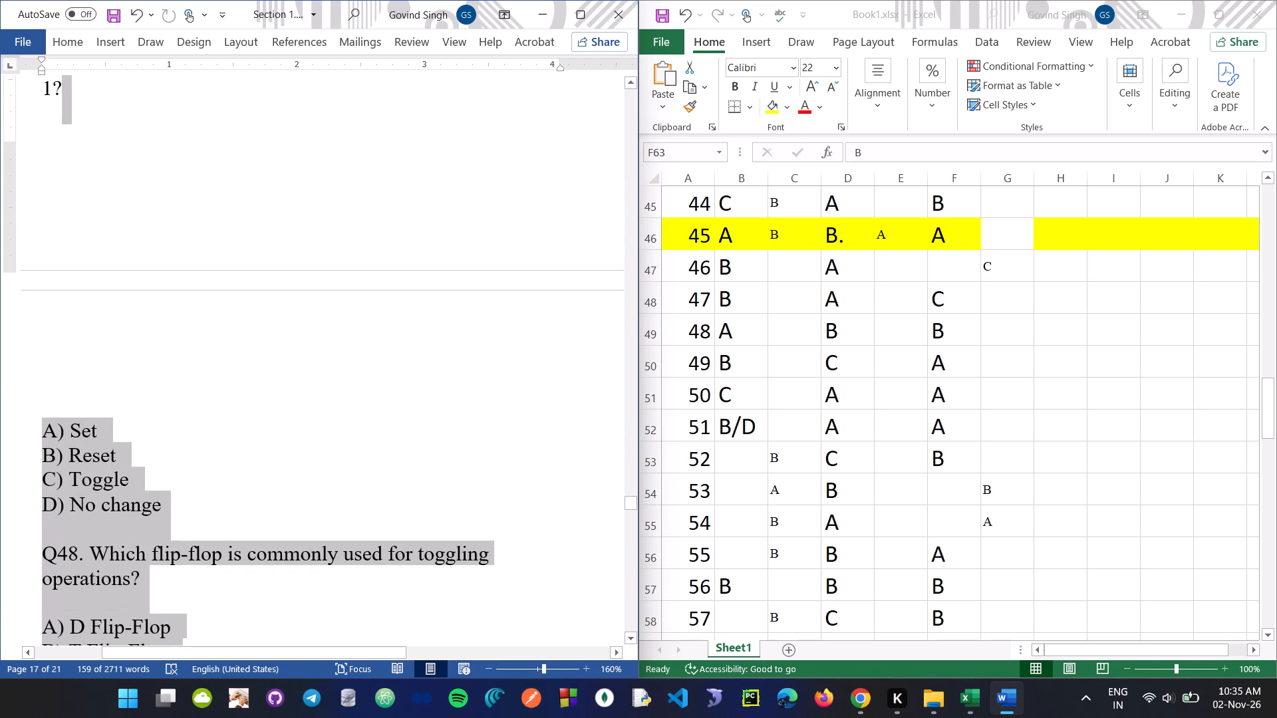
key("shift+Down")
key("shift+Up")
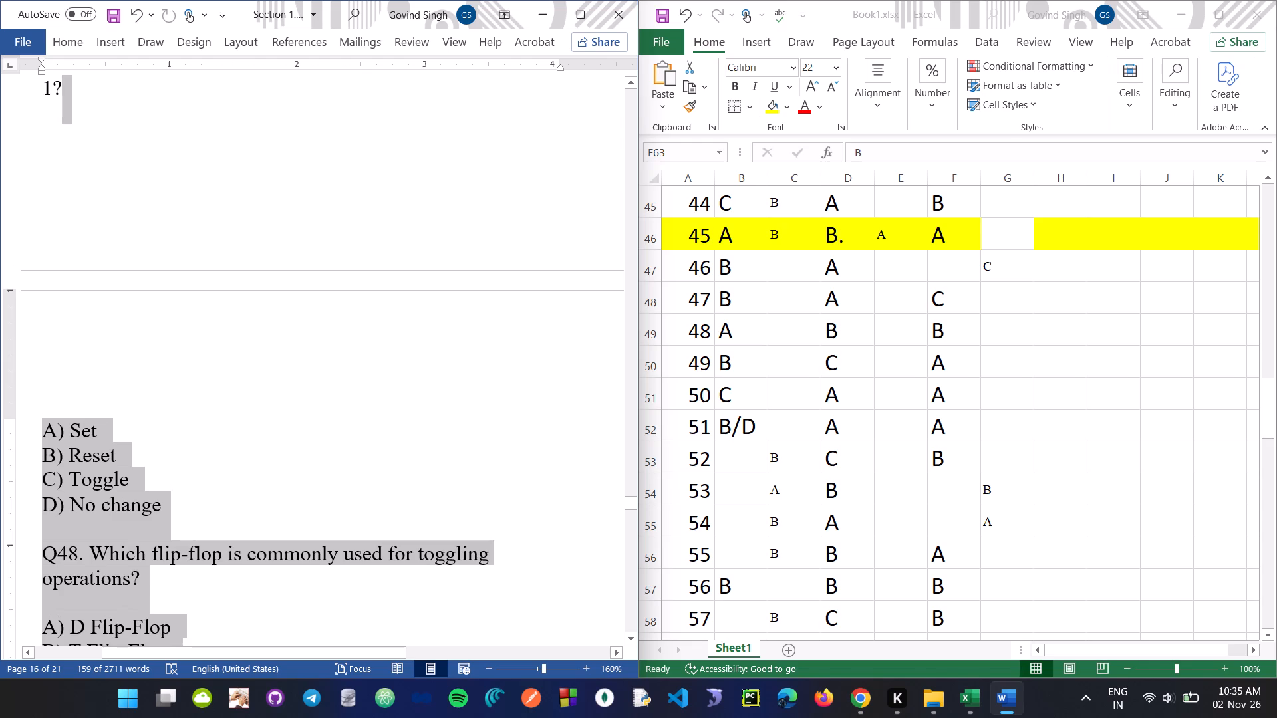
key("shift+Up")
key("shift+Up")
key("shift+Down")
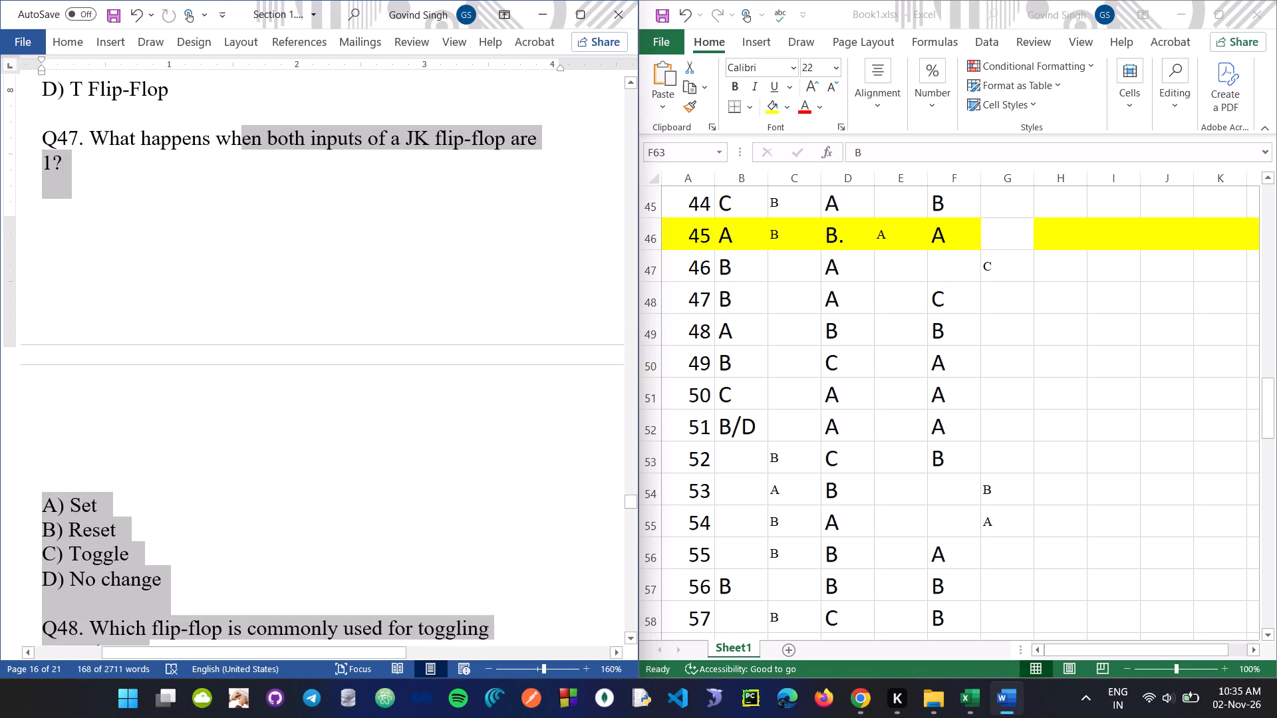
key("shift+Home")
key("BackSpace")
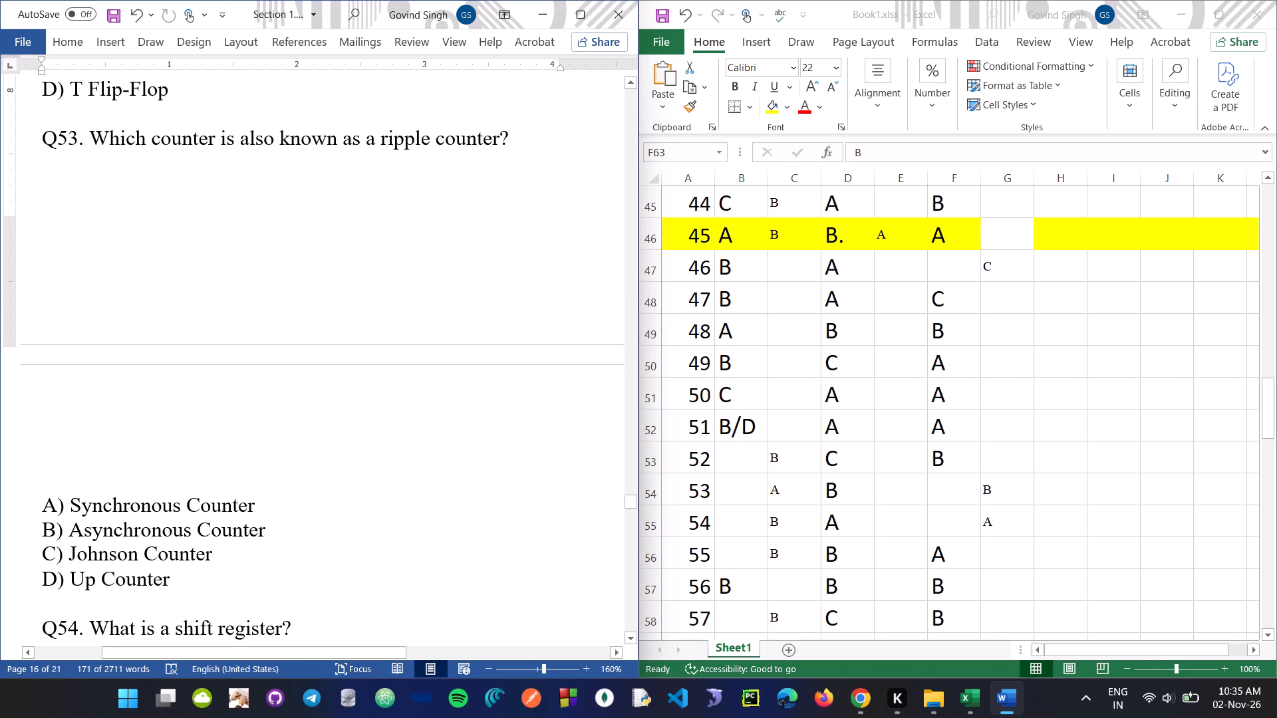
Check the remaining questions from Q53 back to Q38 against column G, and look over the ends of the document and sheet.
scroll(253, 255, "up", 2)
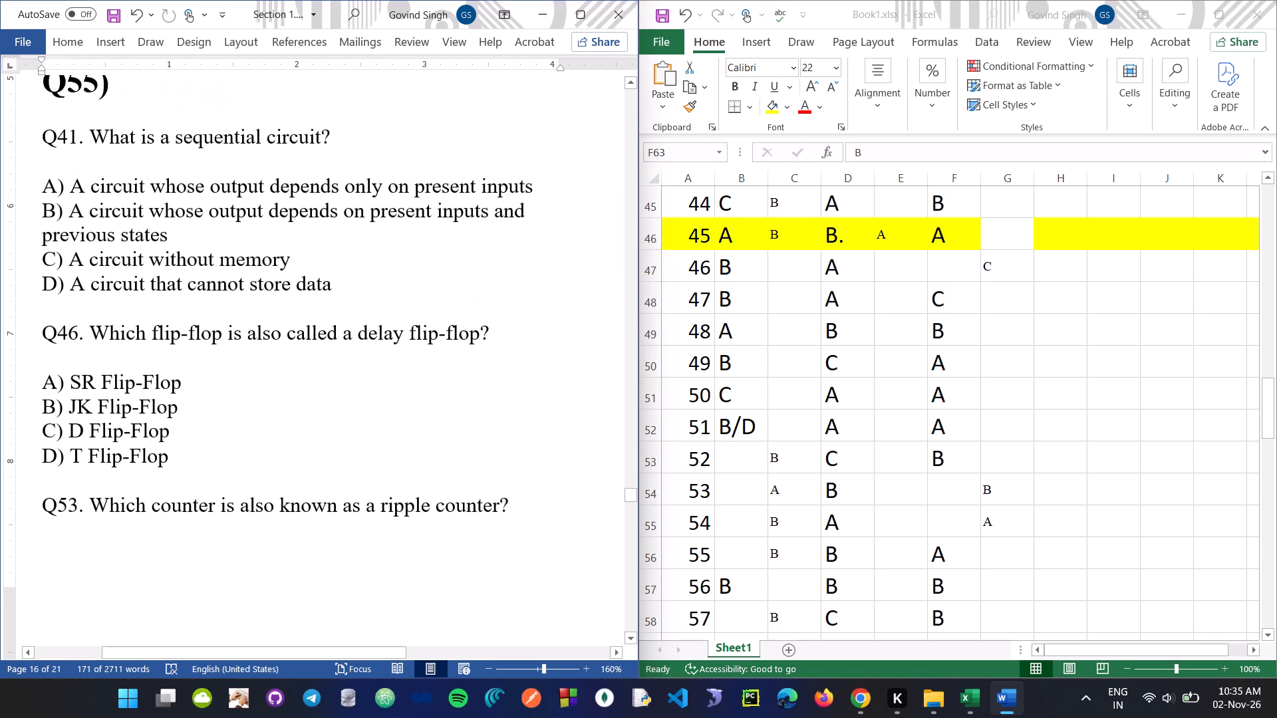
scroll(253, 255, "up", 1)
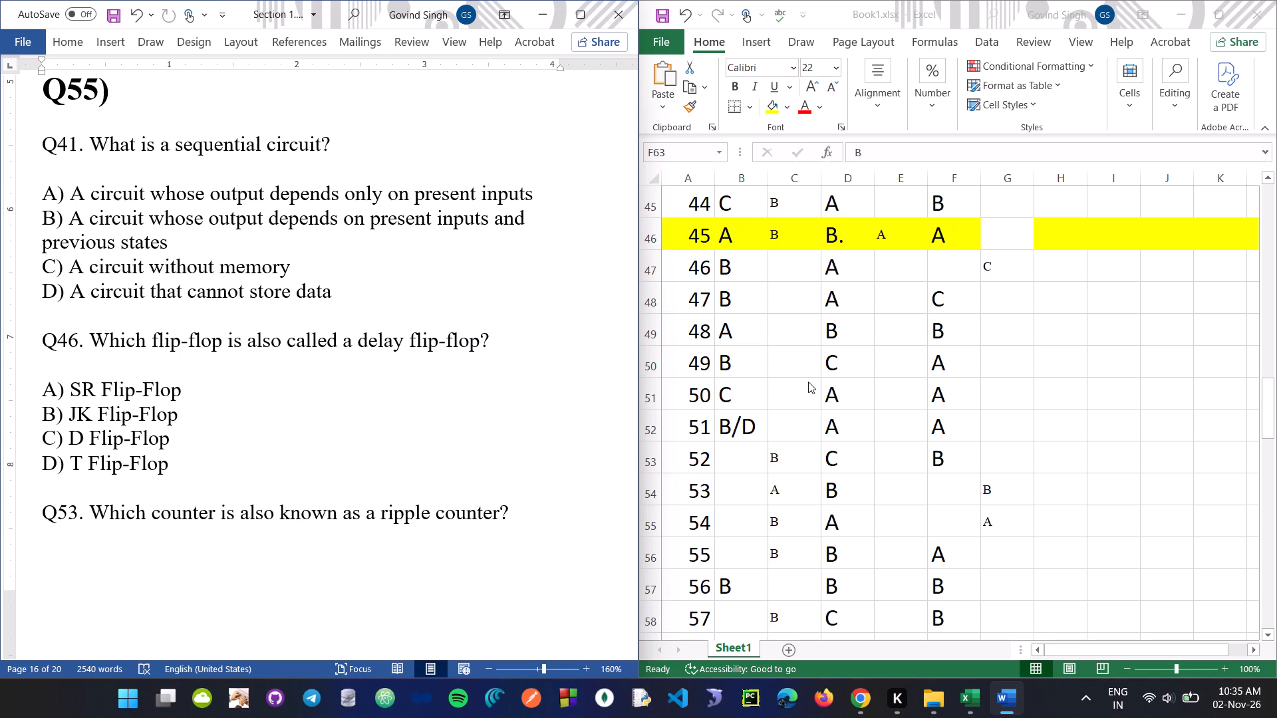
scroll(808, 382, "up", 2)
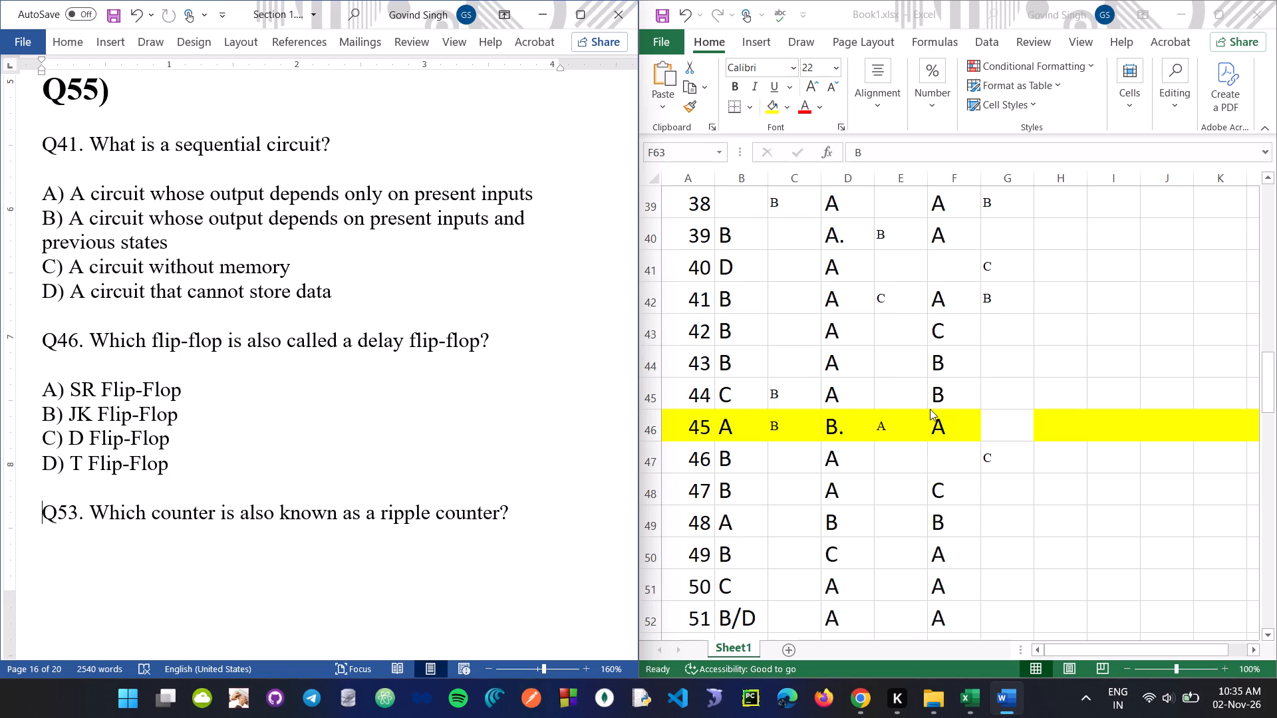
scroll(930, 409, "up", 1)
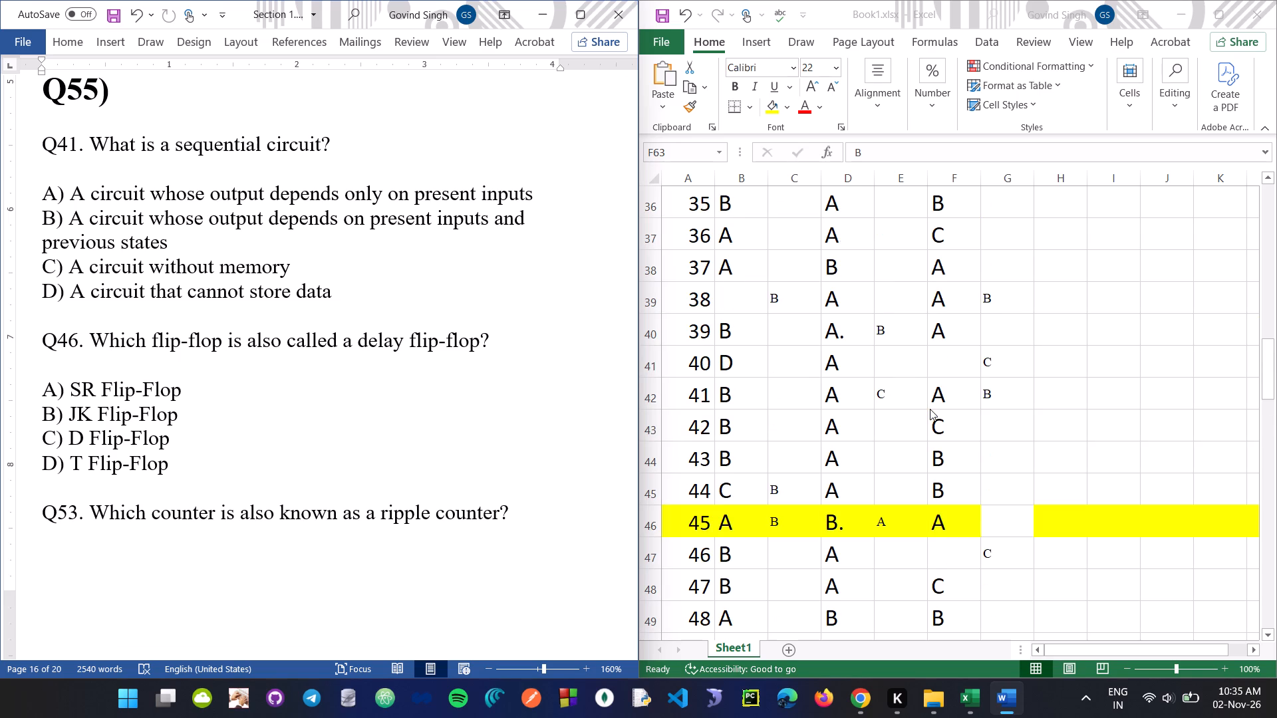
scroll(215, 312, "up", 1)
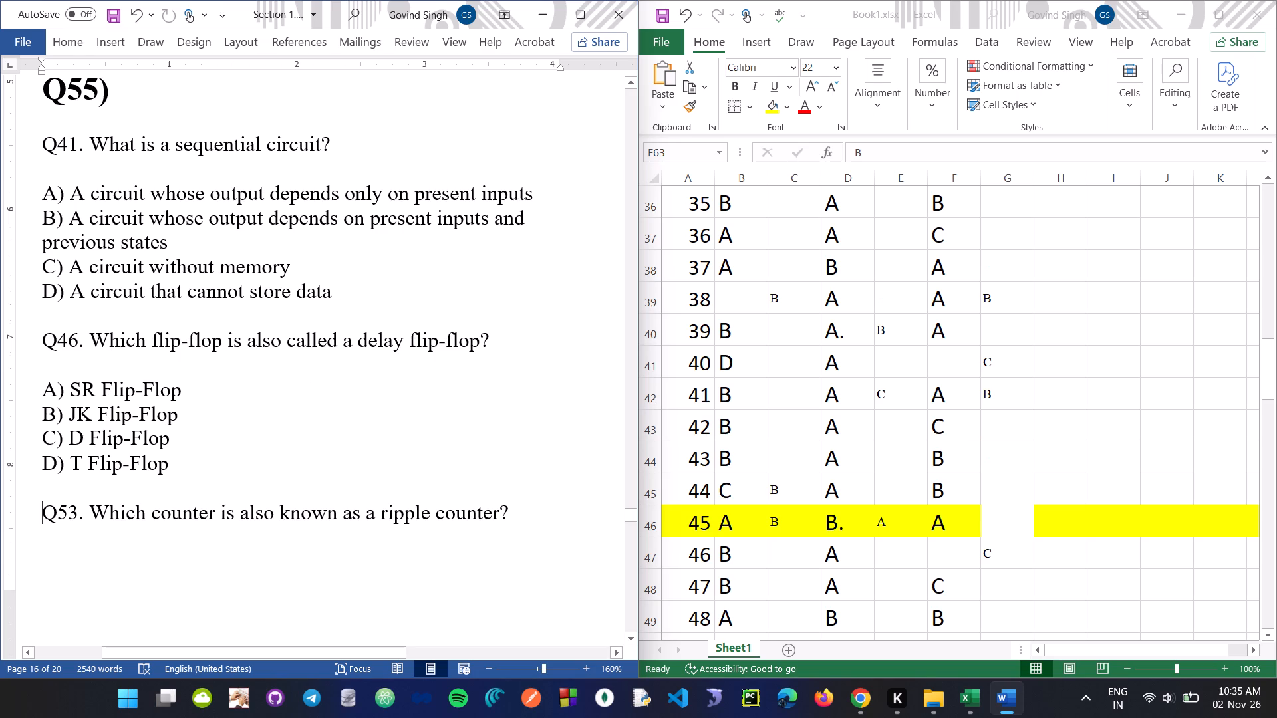
scroll(215, 312, "up", 1)
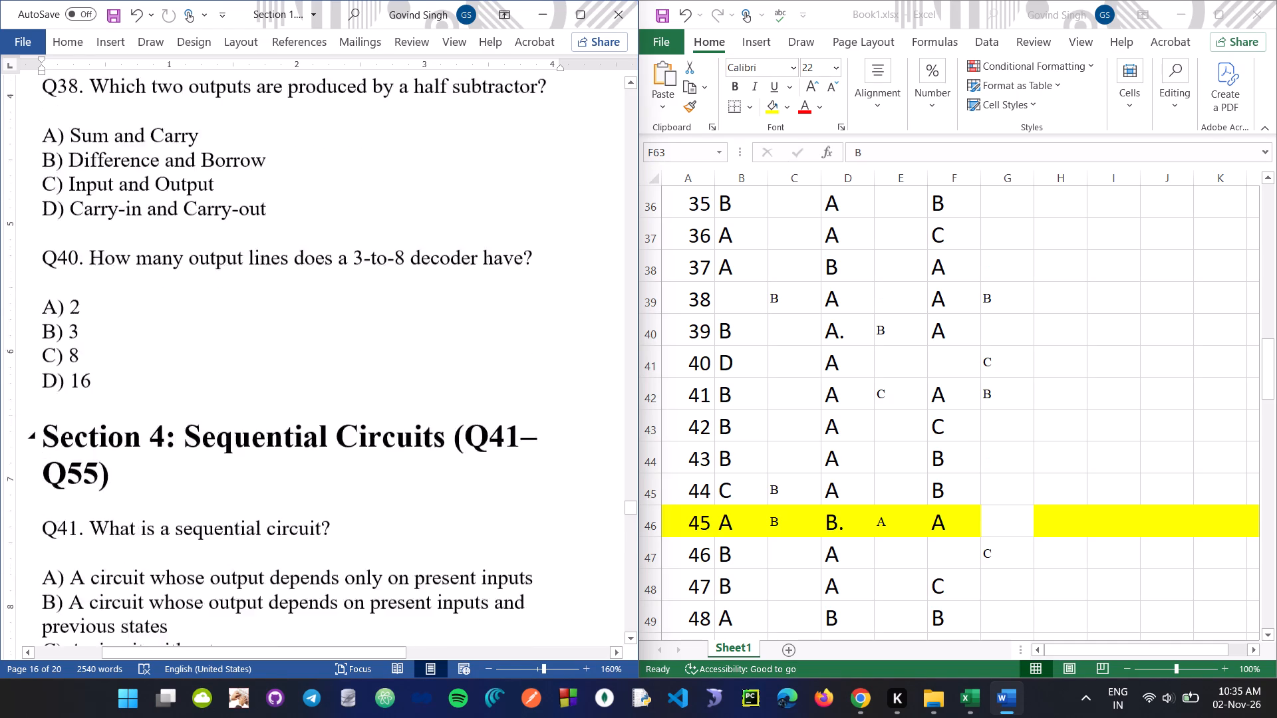
scroll(215, 312, "down", 10)
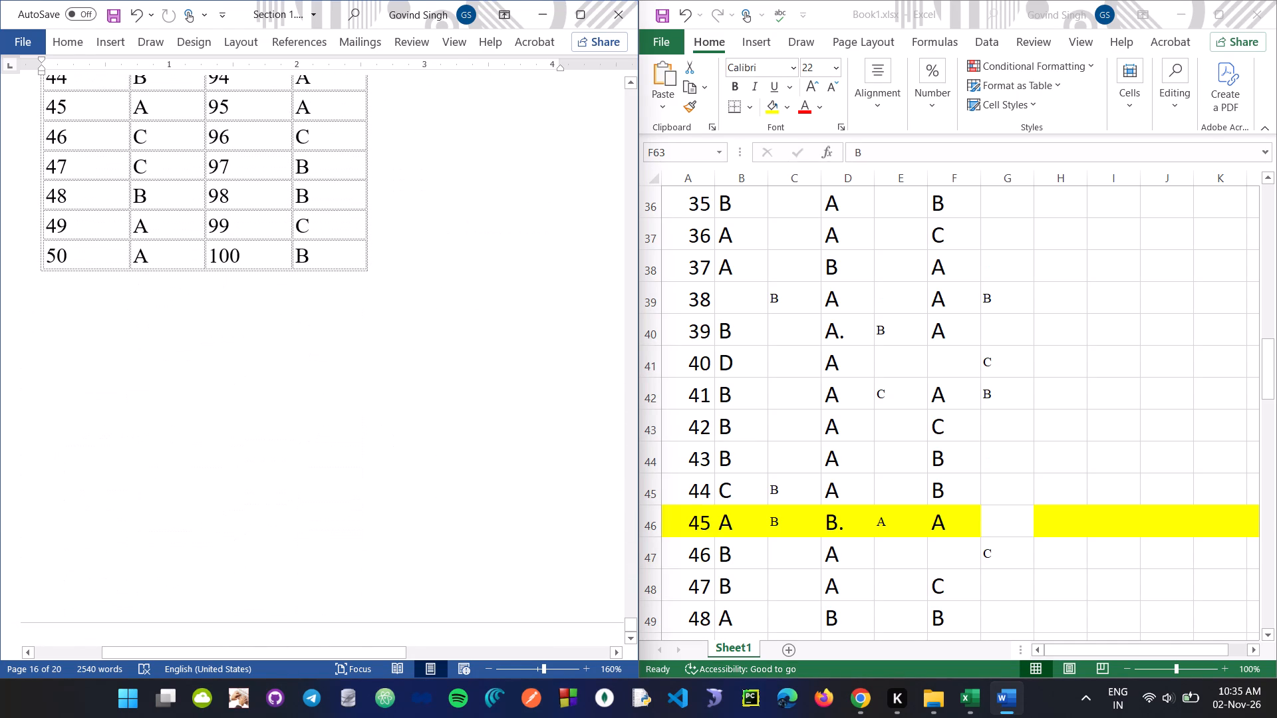
left_click(523, 331)
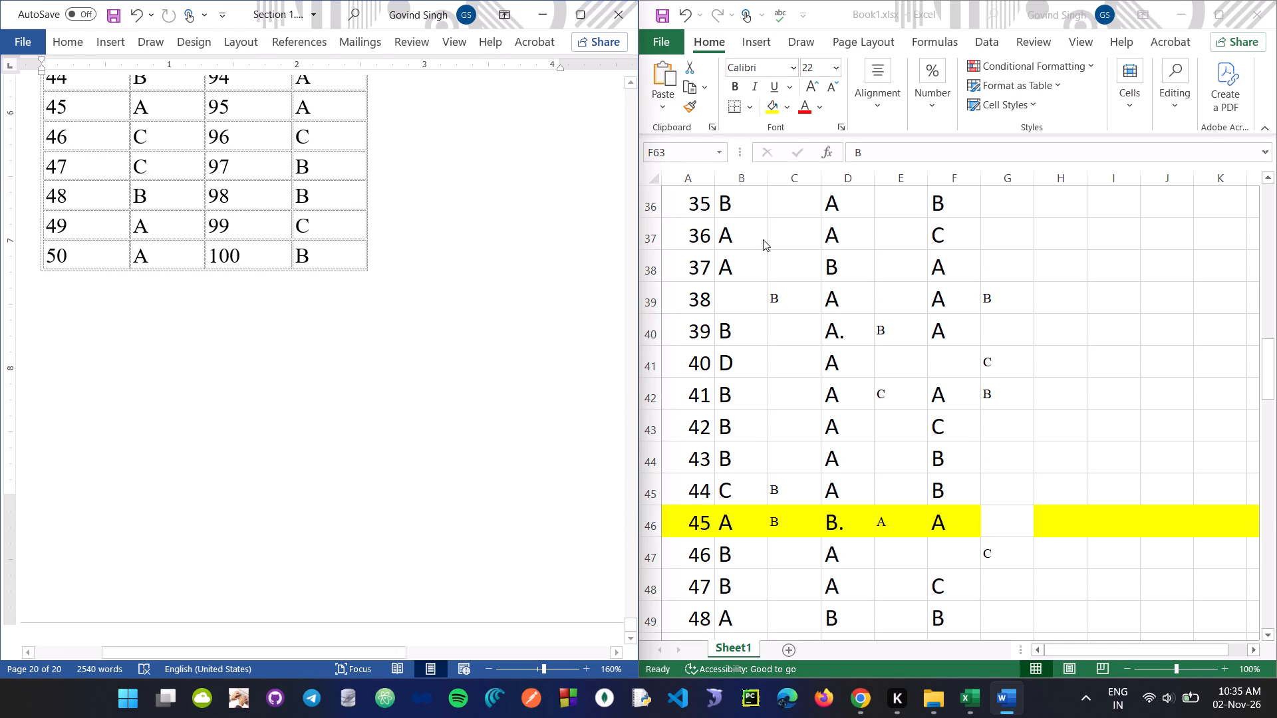
scroll(1028, 392, "down", 7)
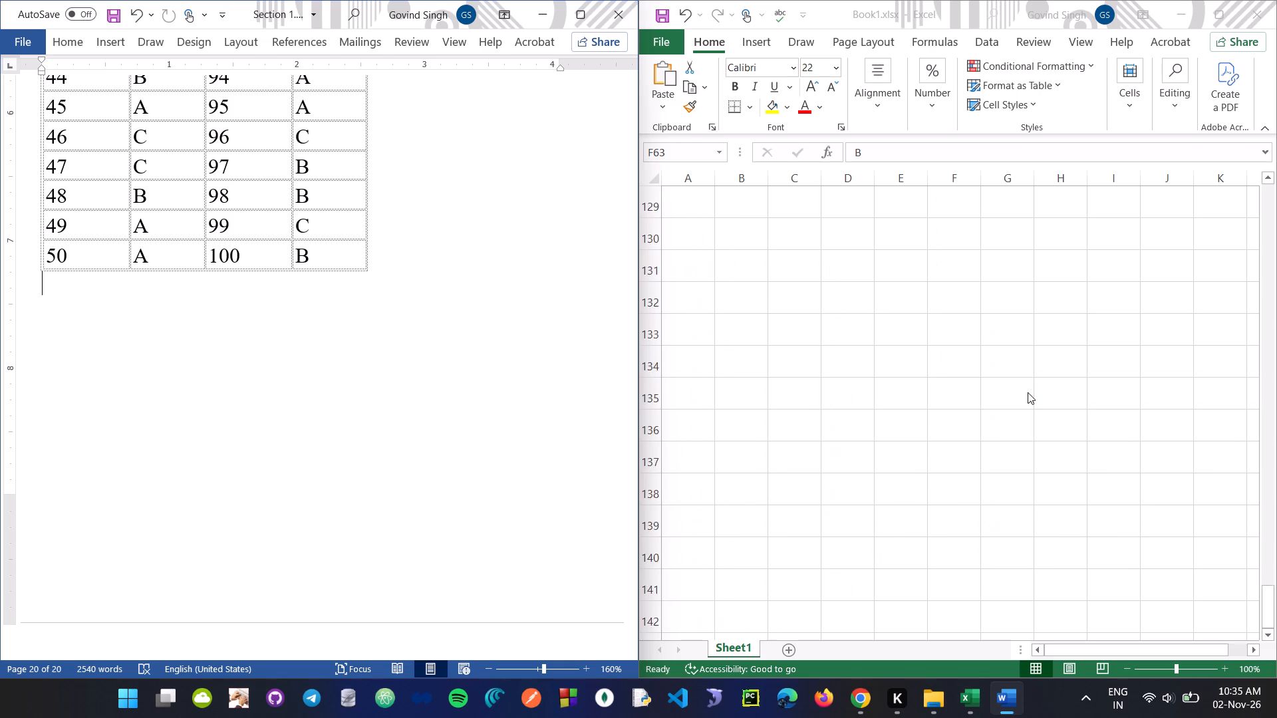
scroll(1028, 392, "down", 1)
scroll(1028, 392, "up", 5)
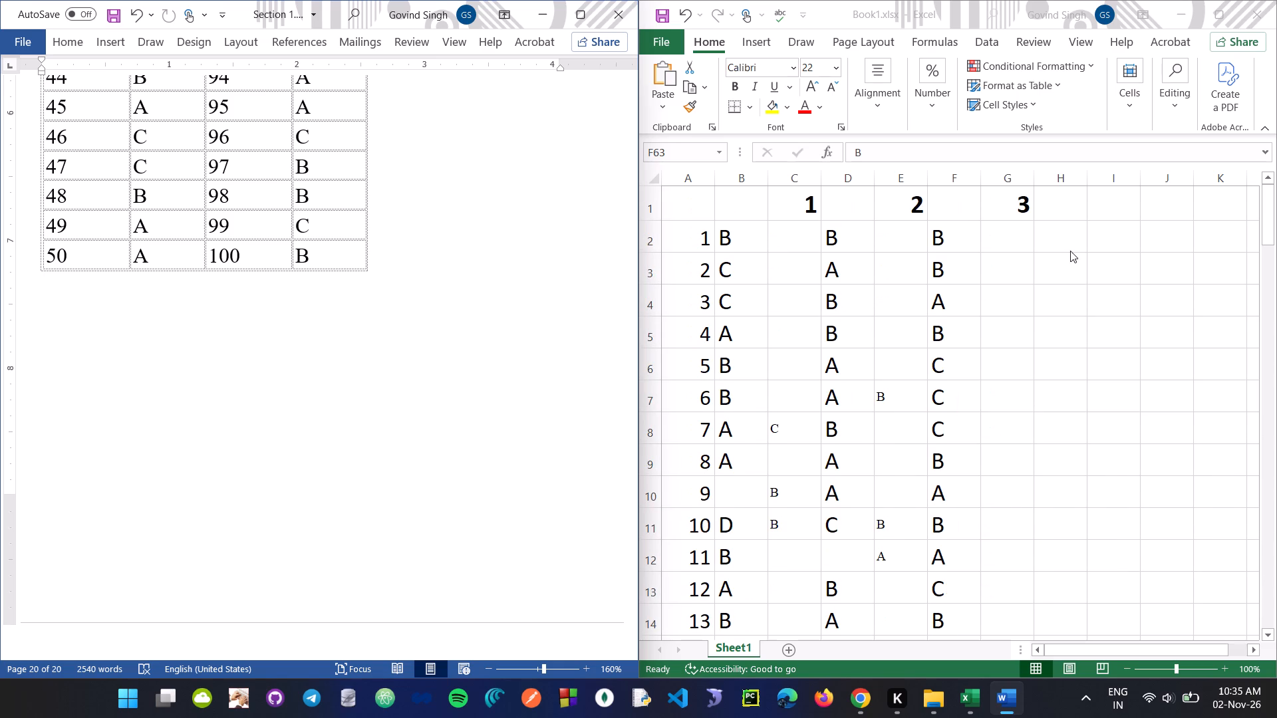
Close the Book1.xlsx workbook and save its changes.
left_click(1252, 14)
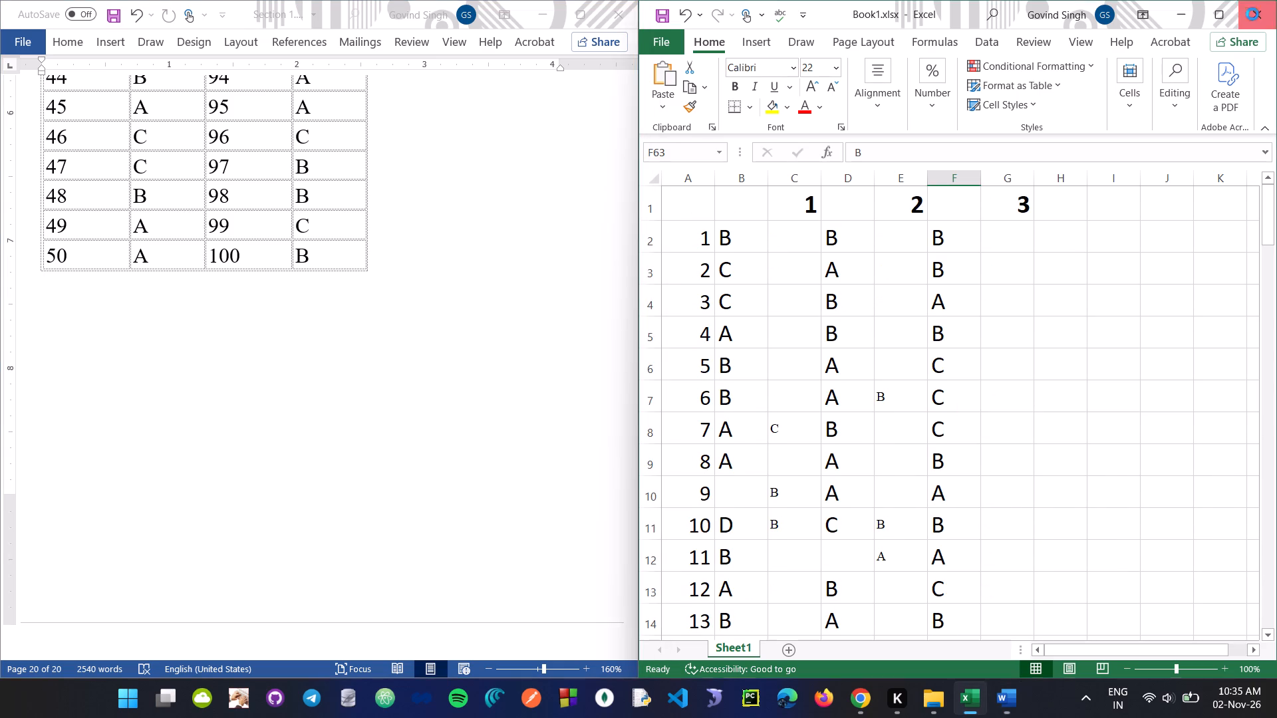
left_click(559, 382)
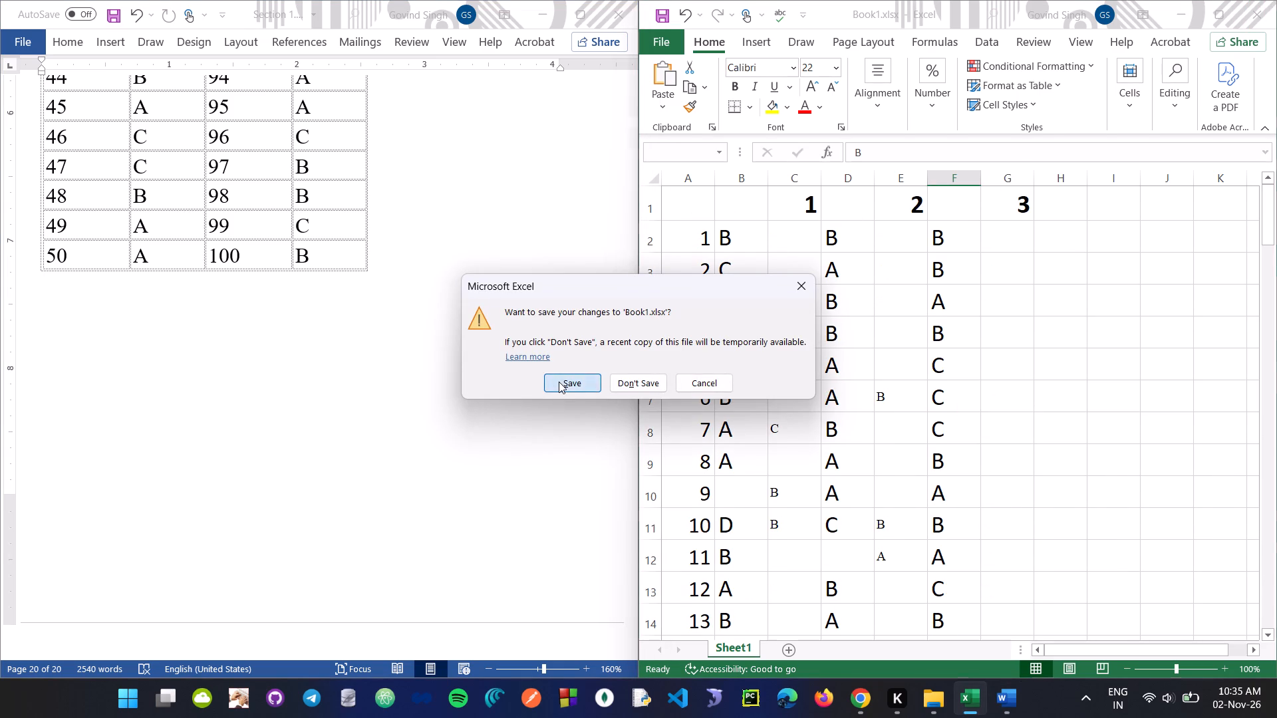
Save the Word question document and close it.
left_click(555, 307)
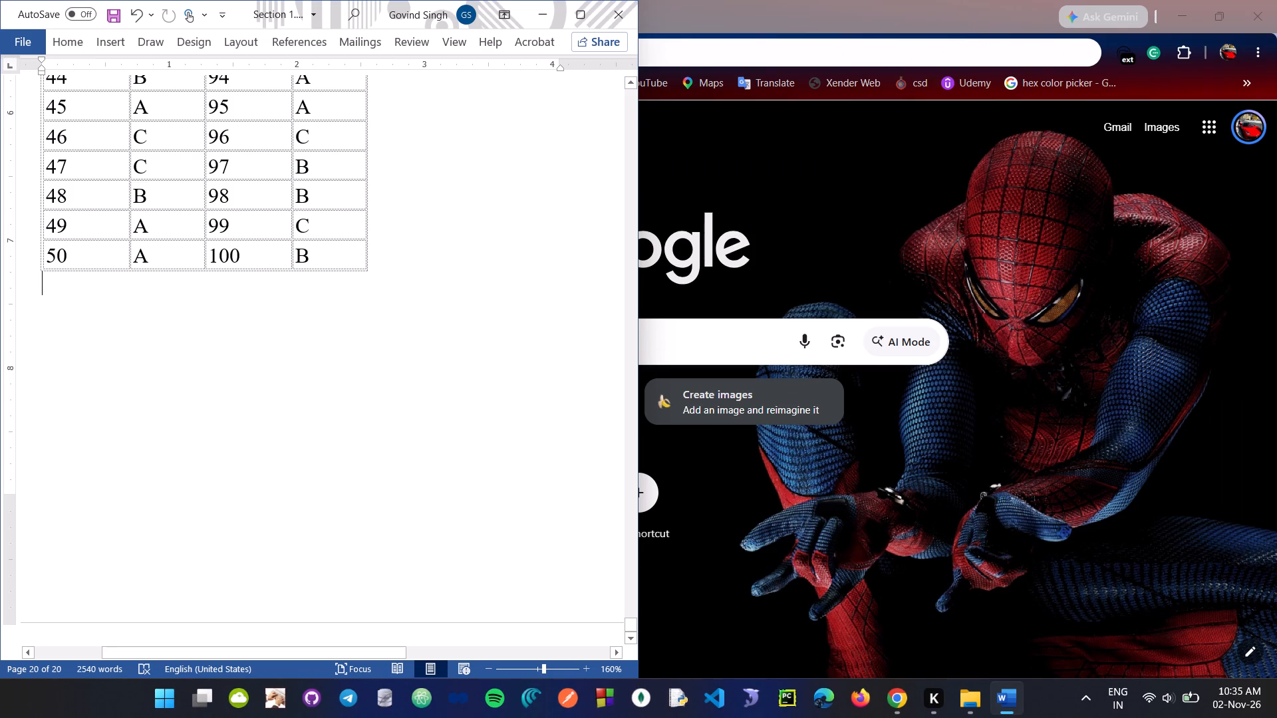
key("ctrl+s")
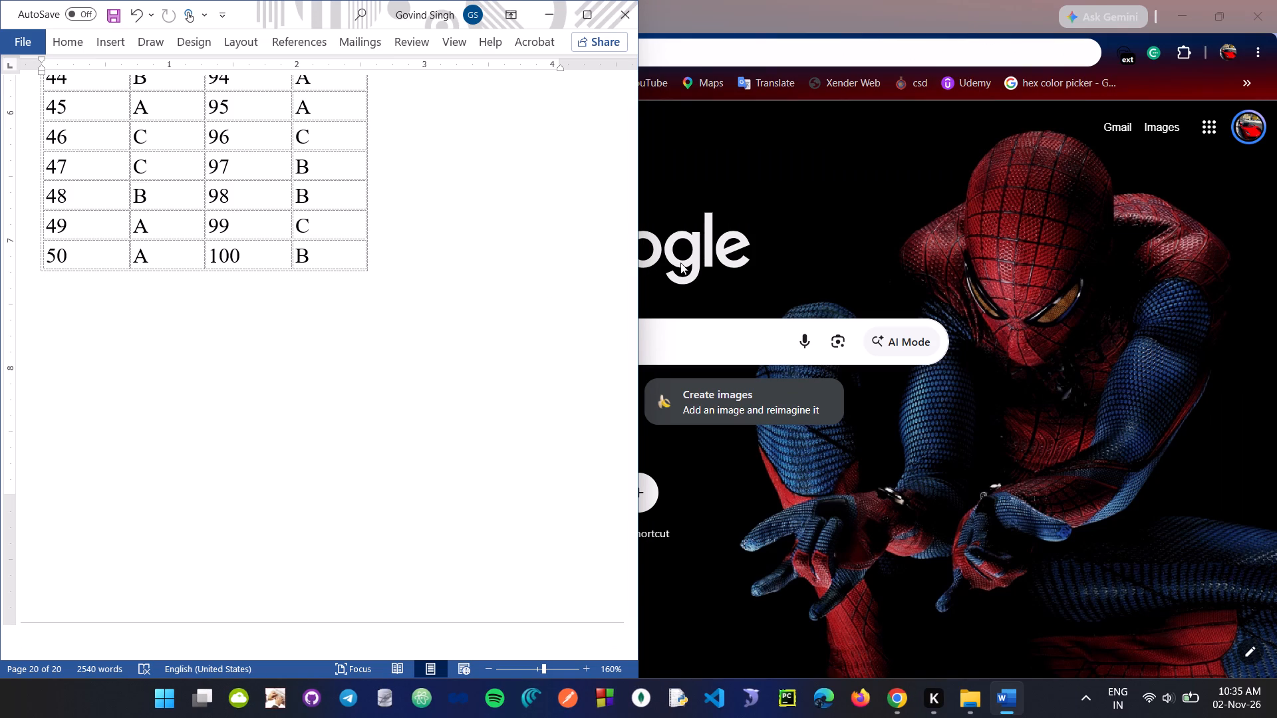
left_click(623, 21)
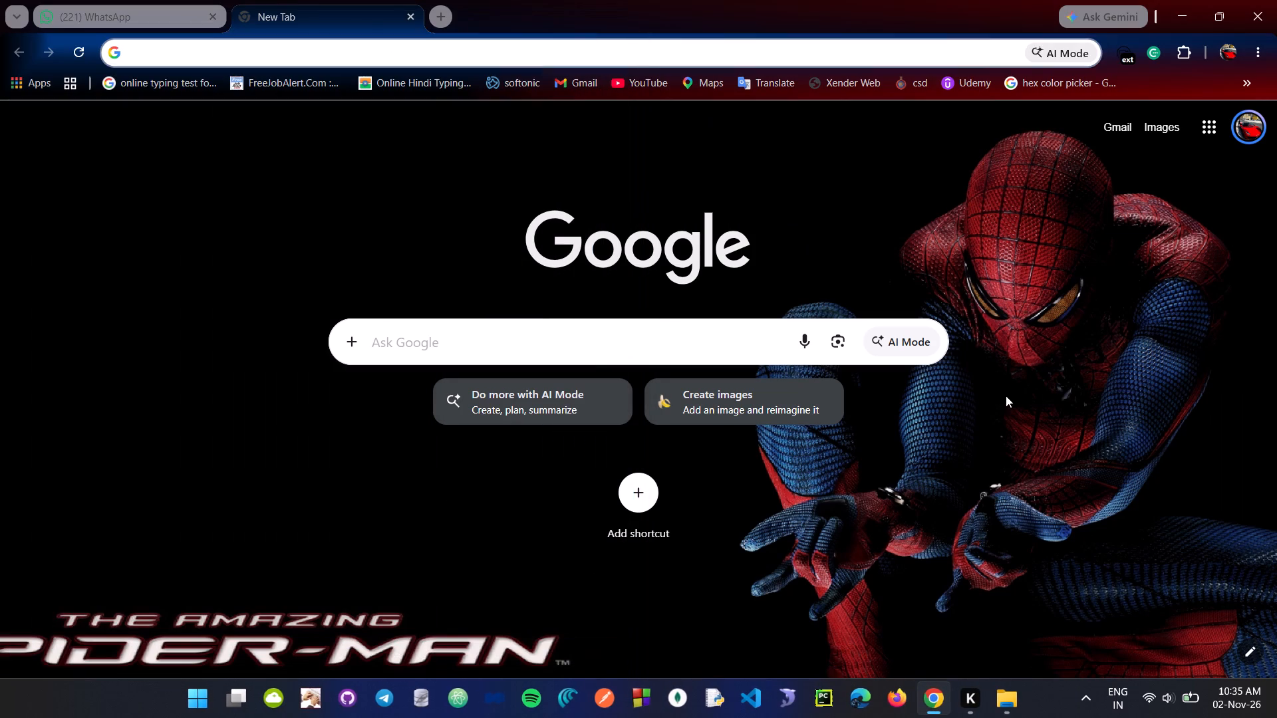
Show the desktop and select the folder named New folder.
key("super+d")
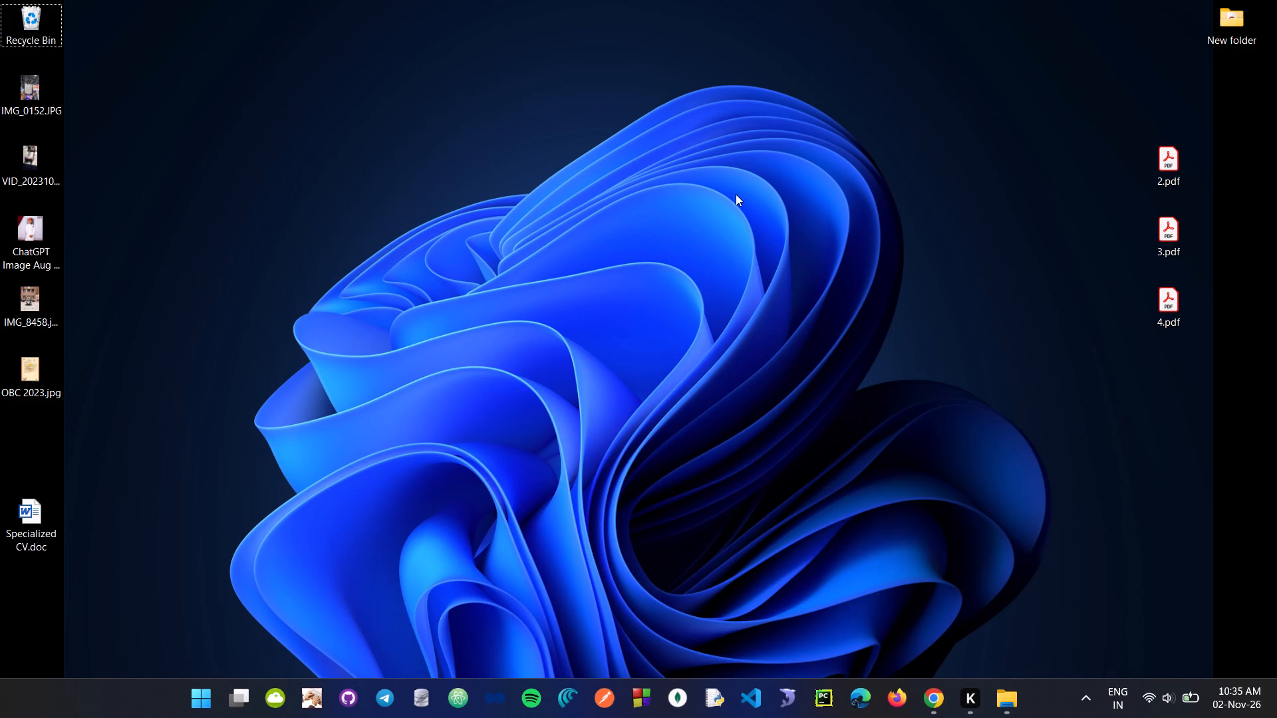
left_click(1224, 36)
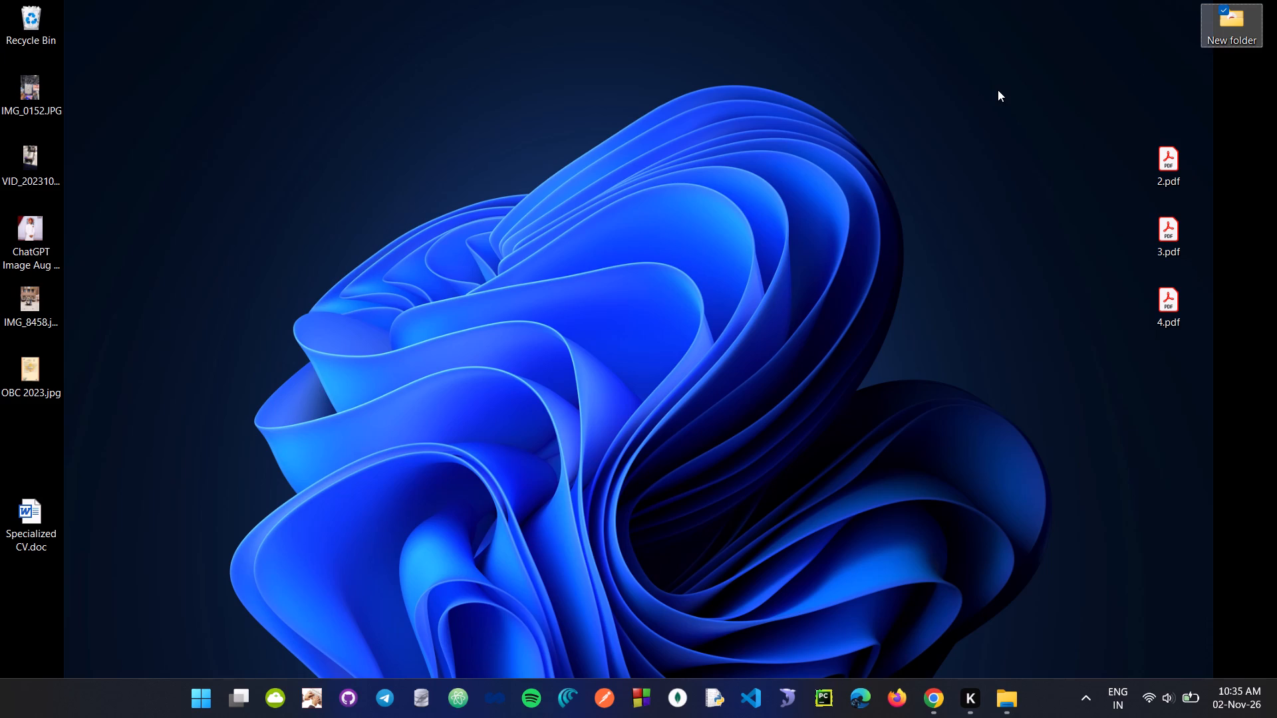
Open New folder and launch it as a project in Visual Studio Code by running "code ." from a command prompt there.
key("Return")
key("Down")
key("Right")
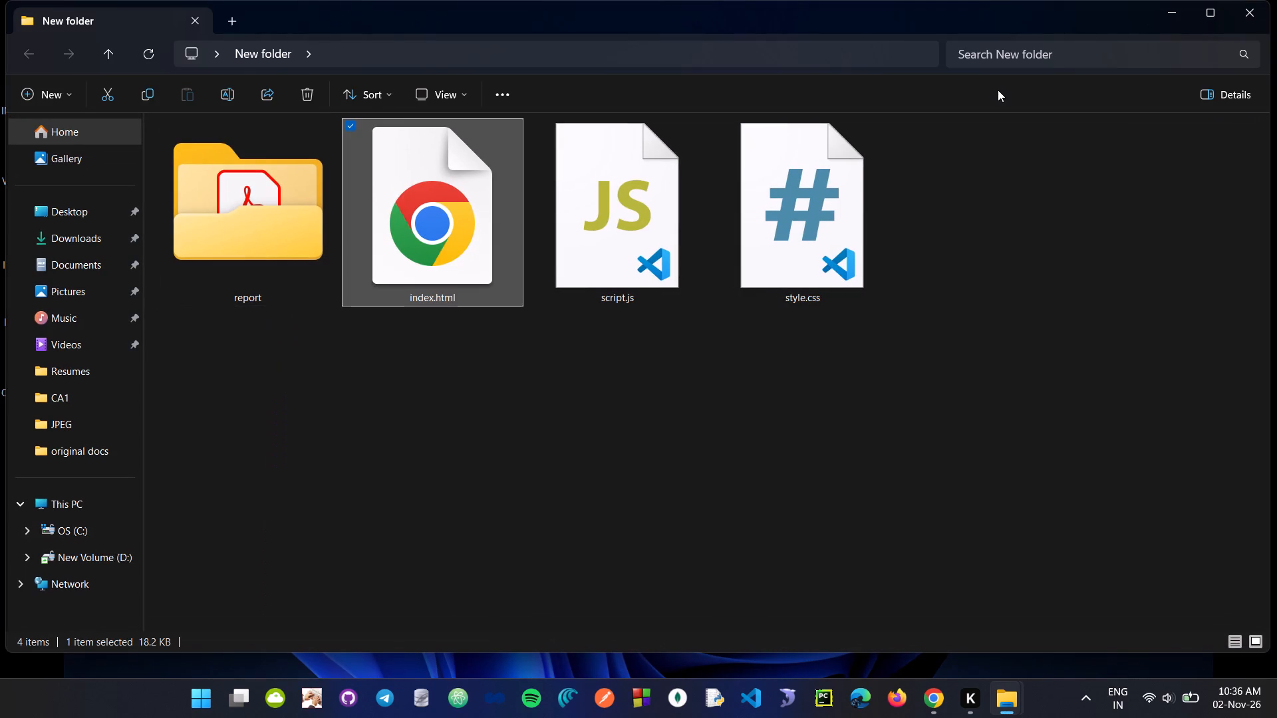
key("Left")
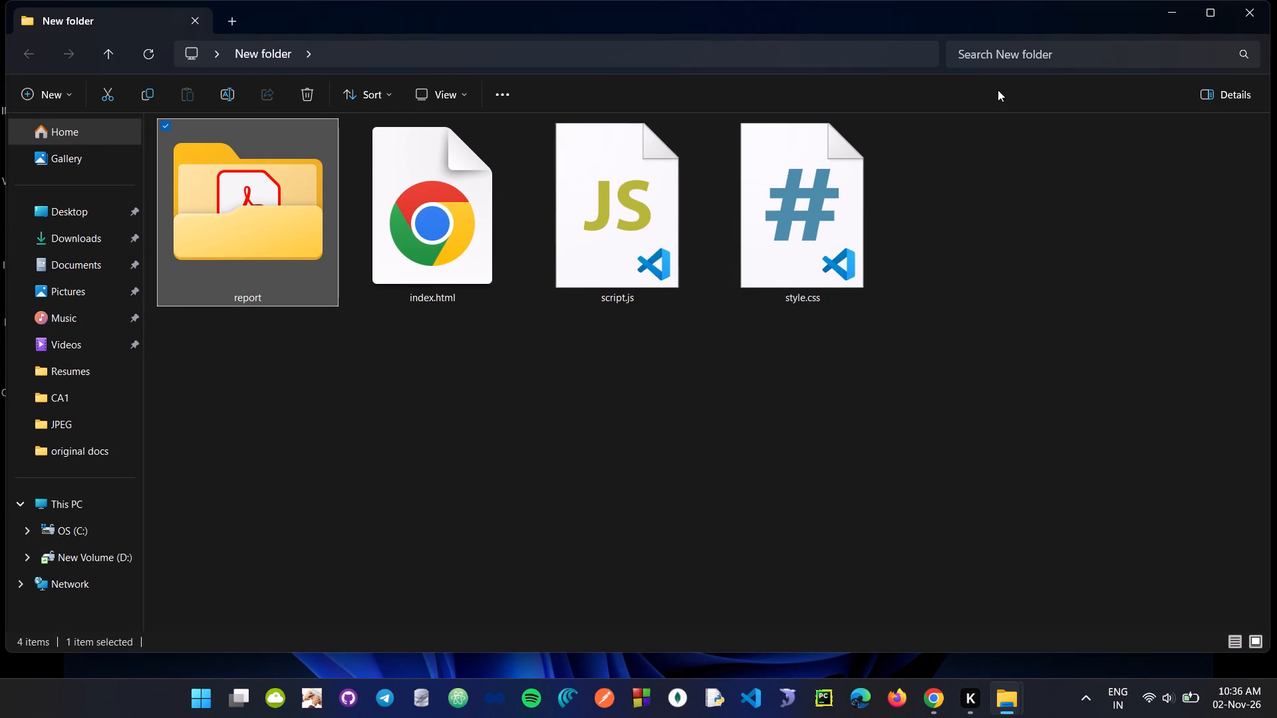
key("Right")
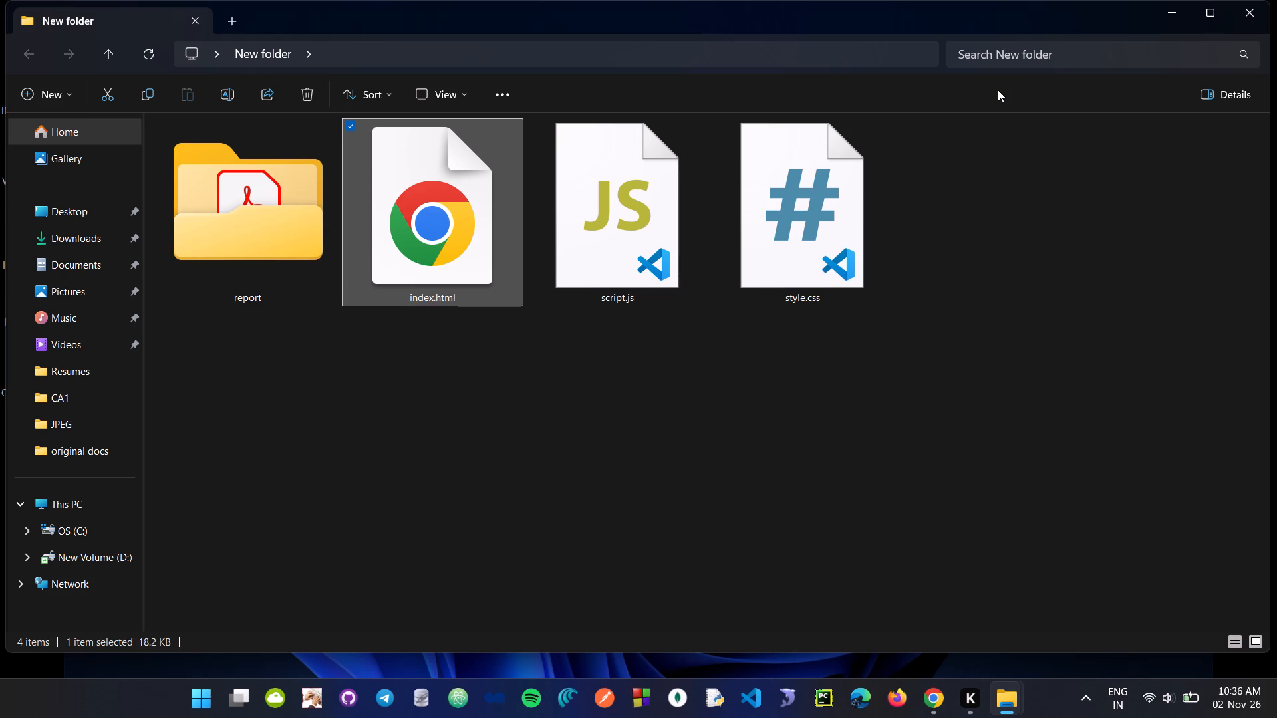
key("alt+d")
type("CMD")
key("Return")
type("code .")
key("Return")
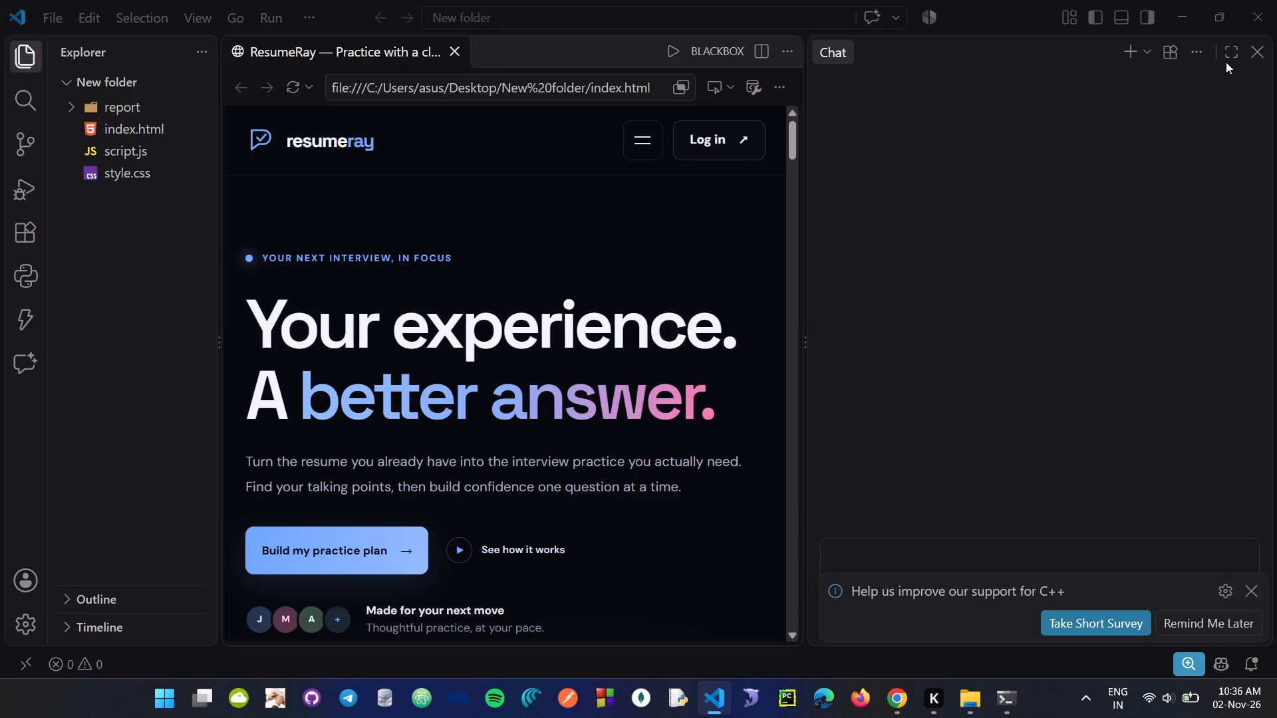
Close the Chat pane and the ResumeRay page preview to clear the editor area.
left_click(1255, 51)
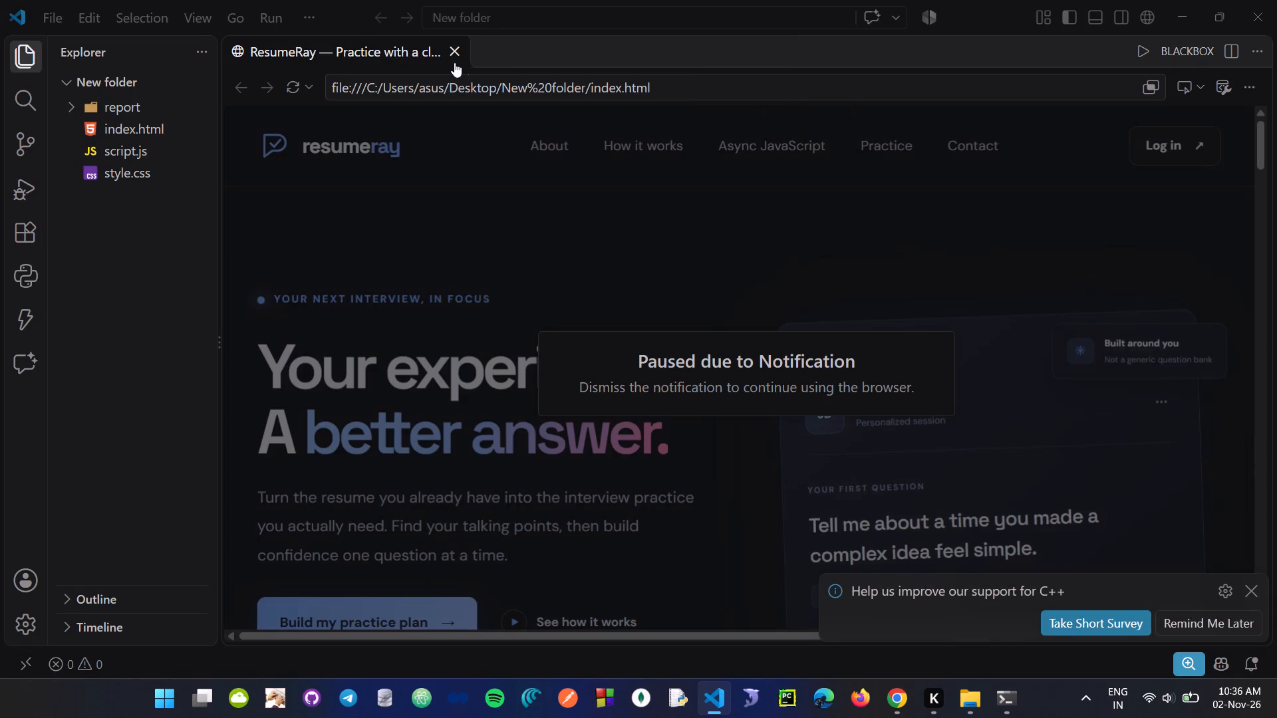
left_click(456, 56)
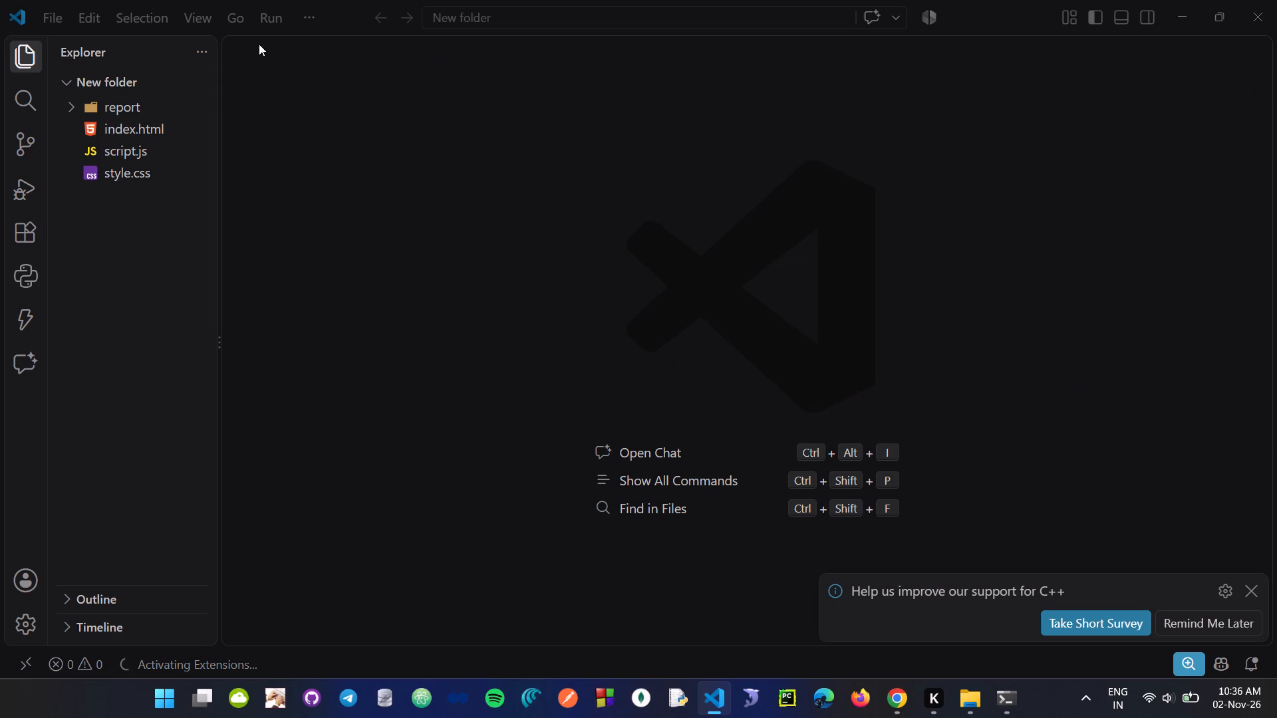
Open script.js and look through its code from the featureCards array at the top to the end of the file.
left_click(122, 161)
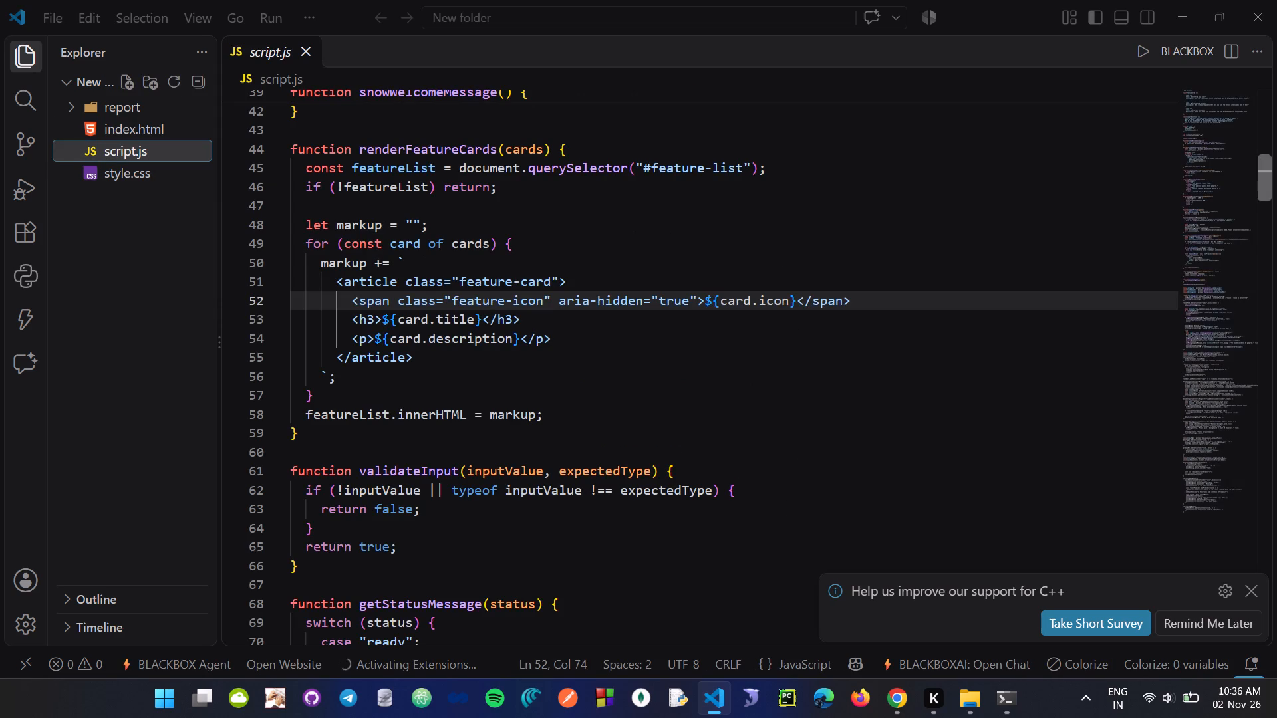
scroll(450, 320, "up", 3)
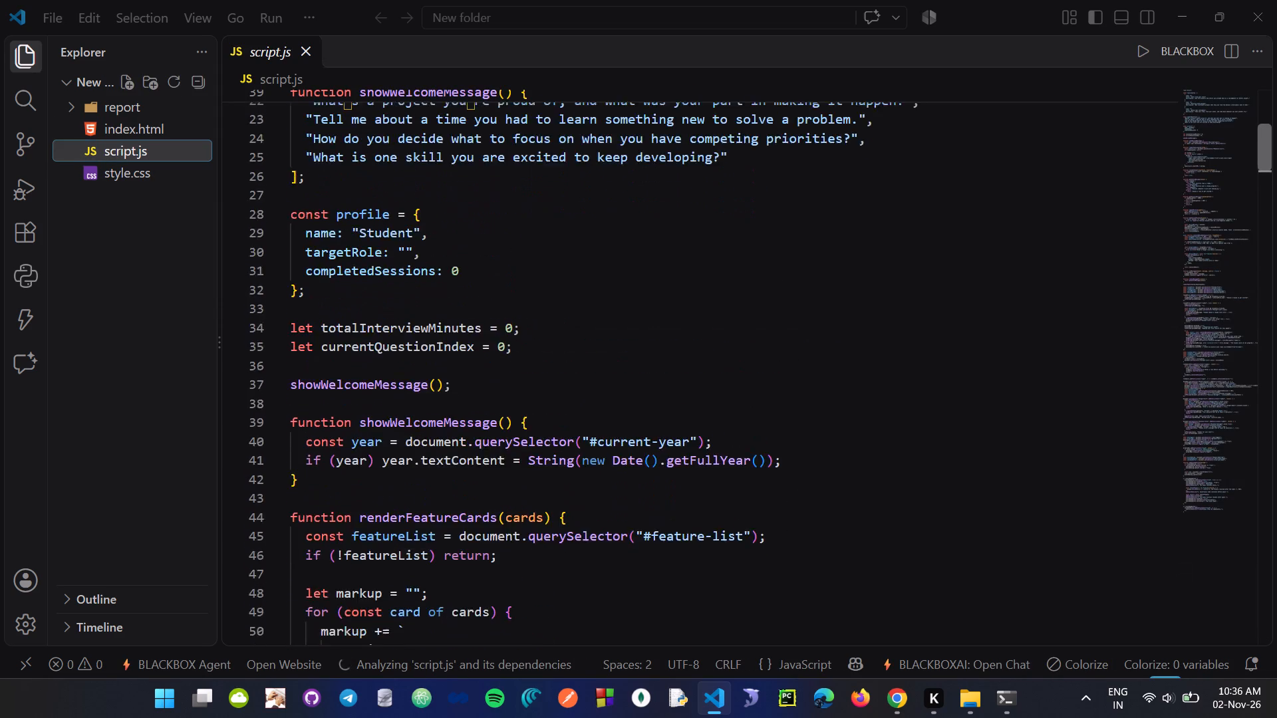
scroll(450, 320, "up", 14)
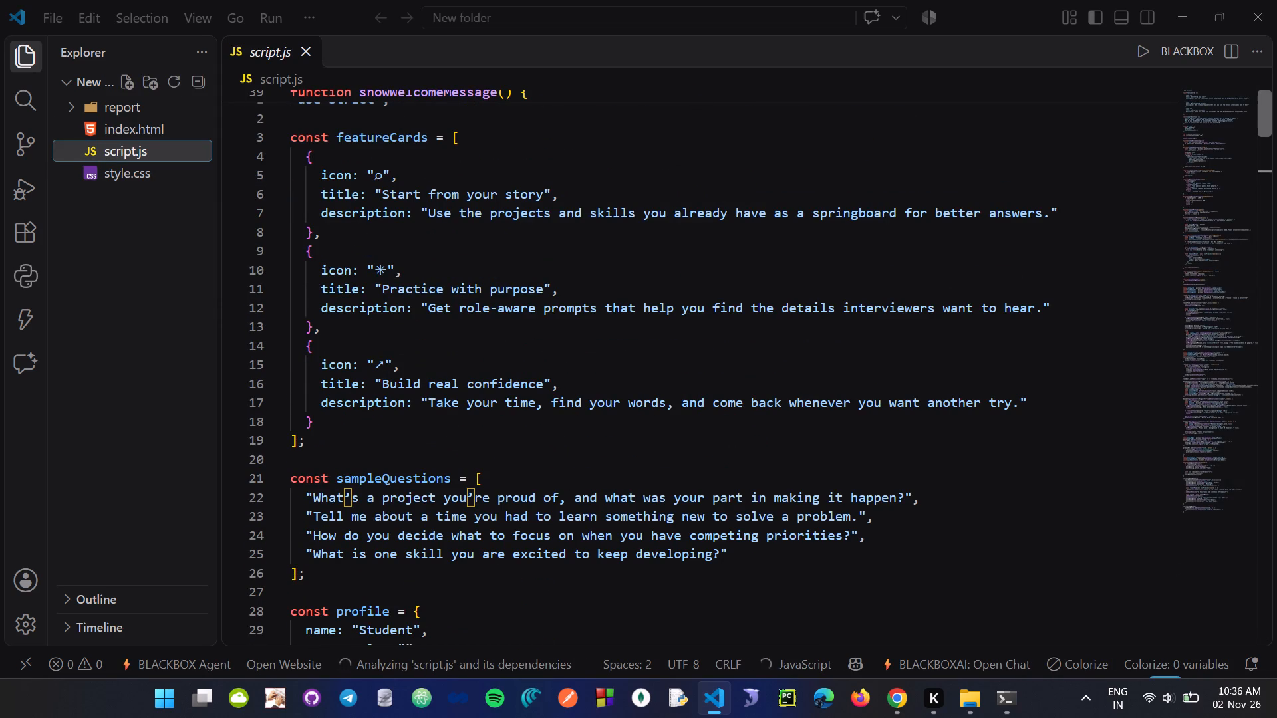
scroll(450, 320, "up", 2)
left_click(360, 253)
scroll(360, 253, "up", 8)
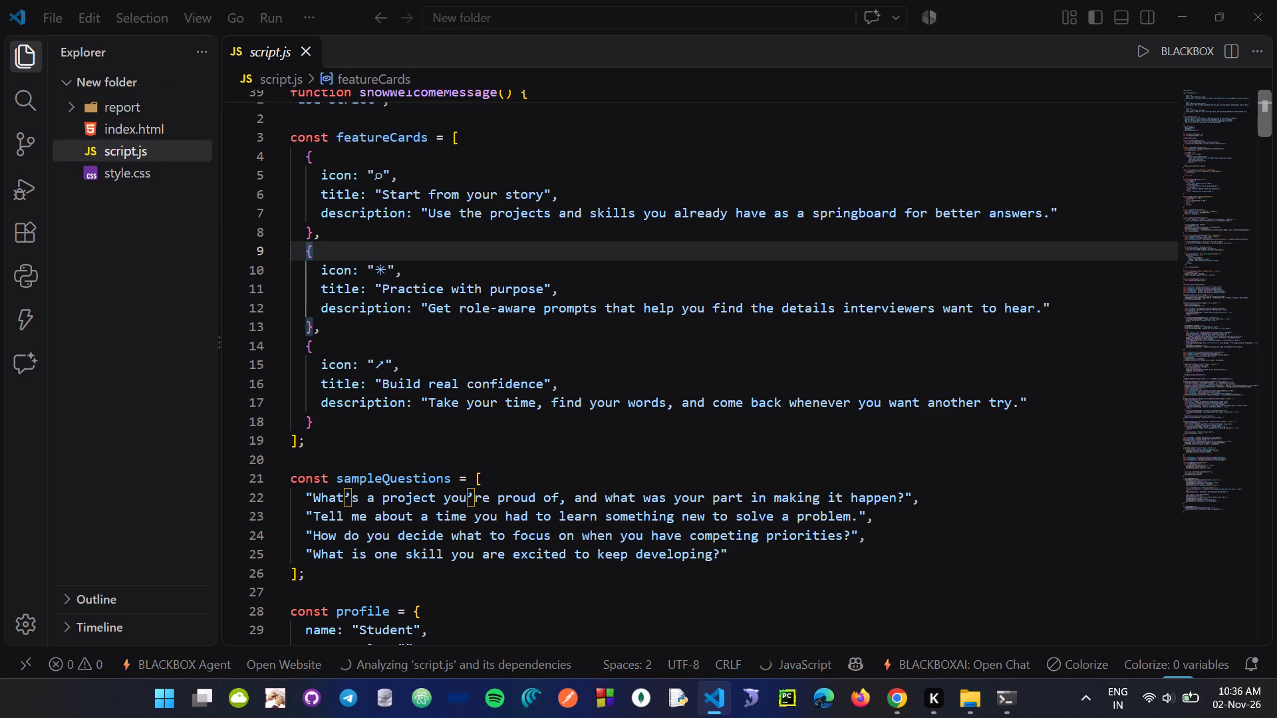
scroll(360, 253, "up", 1)
scroll(525, 607, "down", 18)
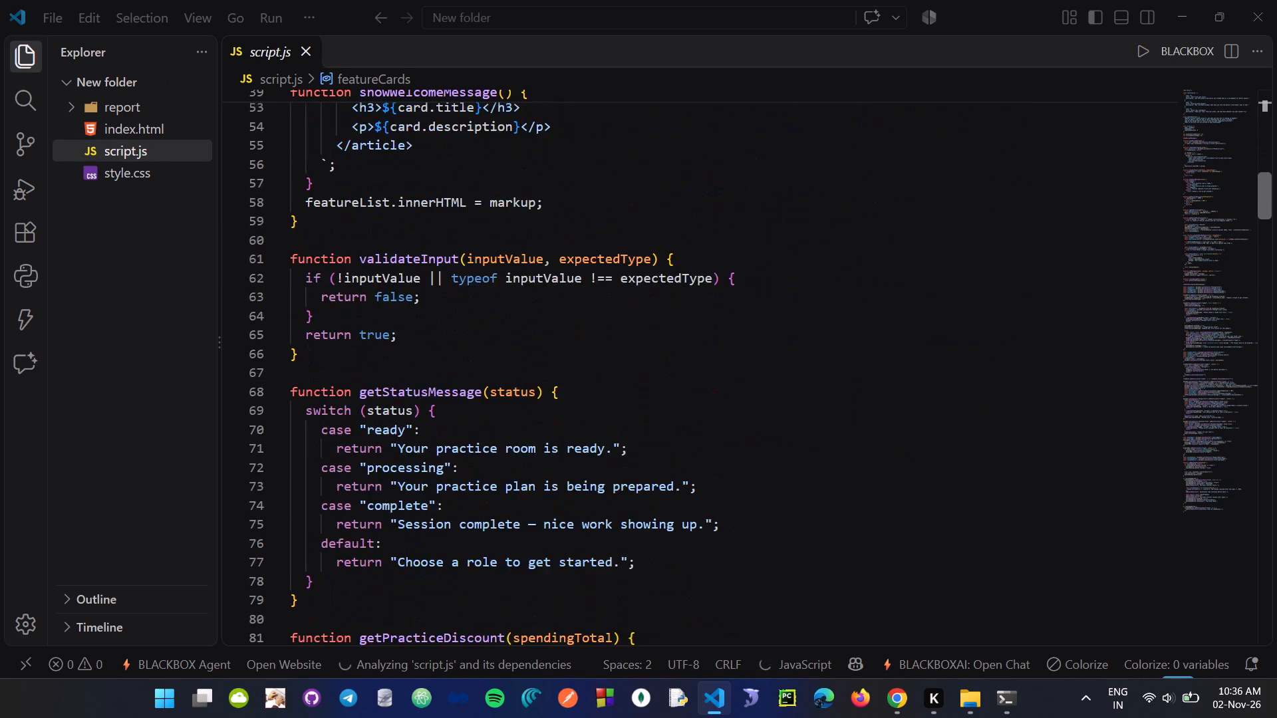
scroll(525, 607, "down", 17)
scroll(525, 607, "down", 9)
Read script.js backwards from the async demo handlers at its end to the resume form declarations around line 149.
scroll(525, 607, "up", 7)
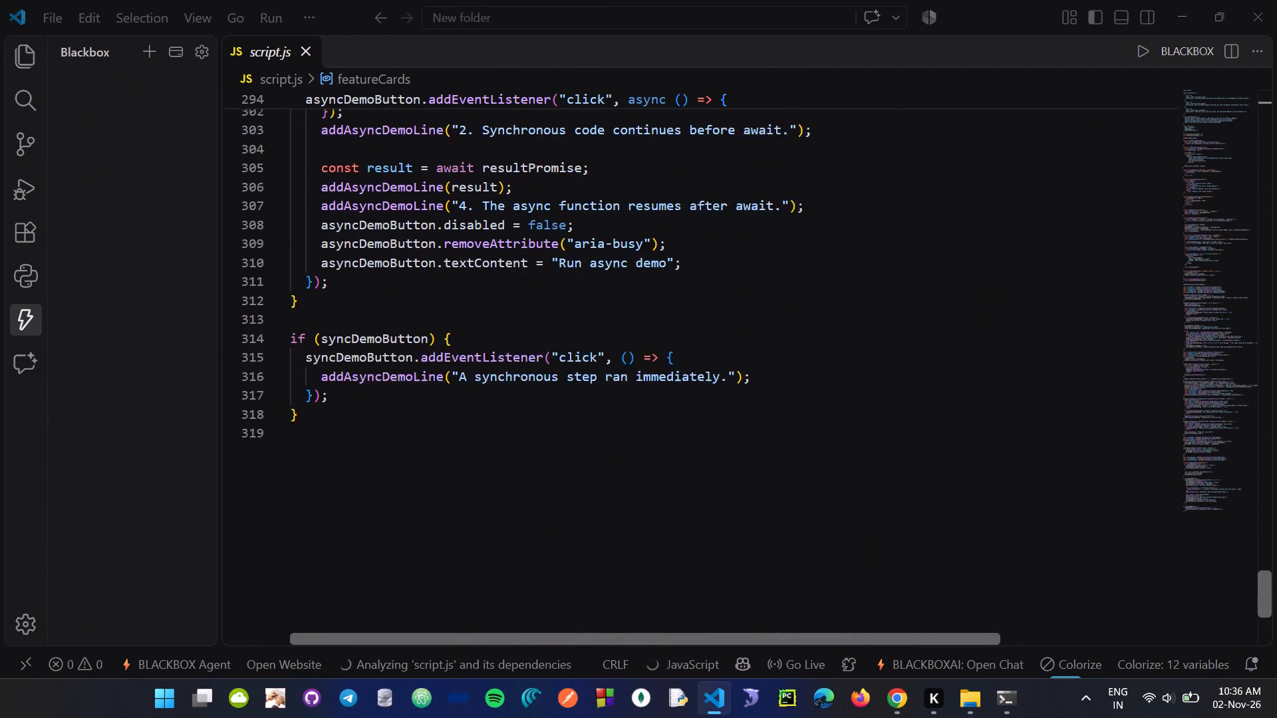
scroll(525, 607, "up", 3)
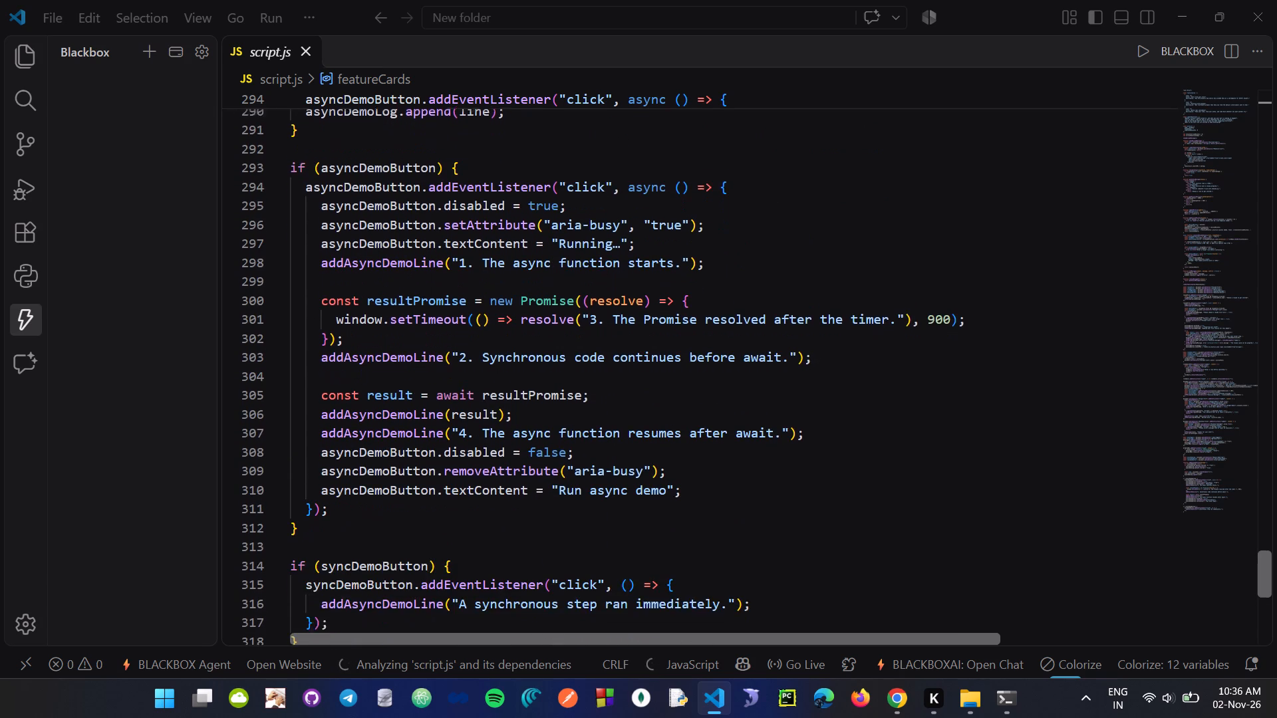
scroll(525, 607, "up", 3)
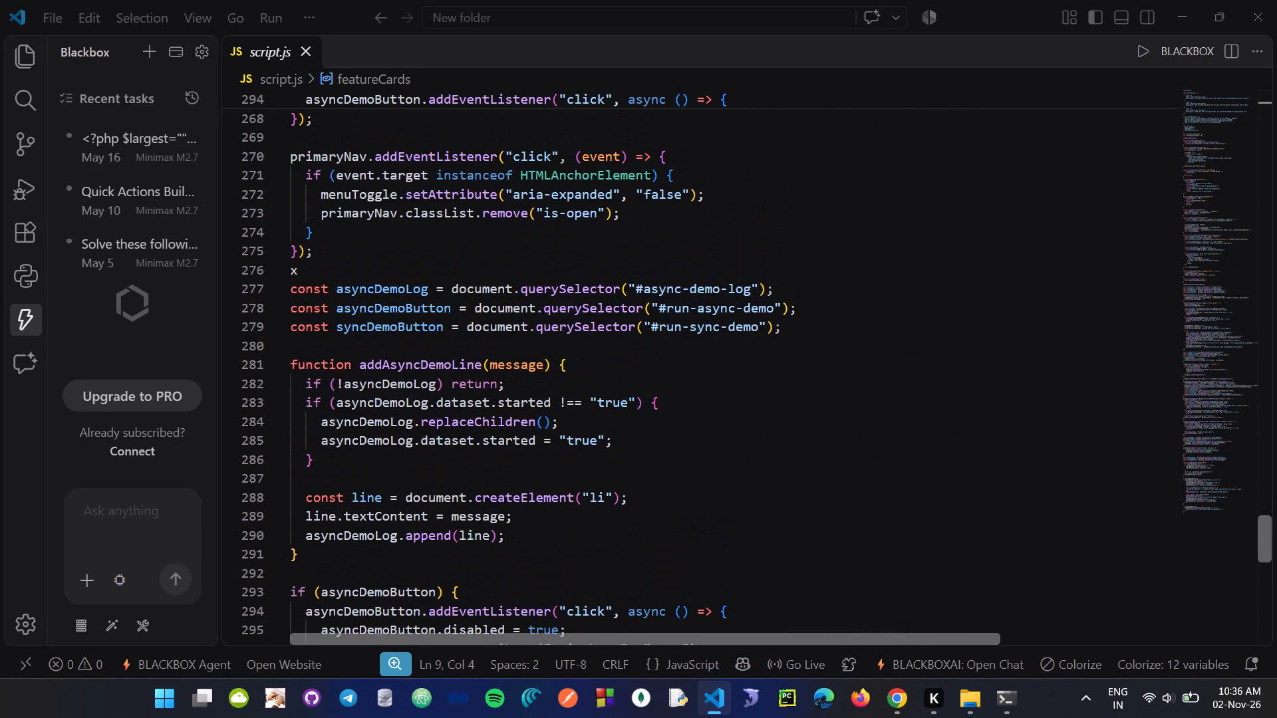
scroll(525, 607, "up", 1)
scroll(476, 519, "up", 2)
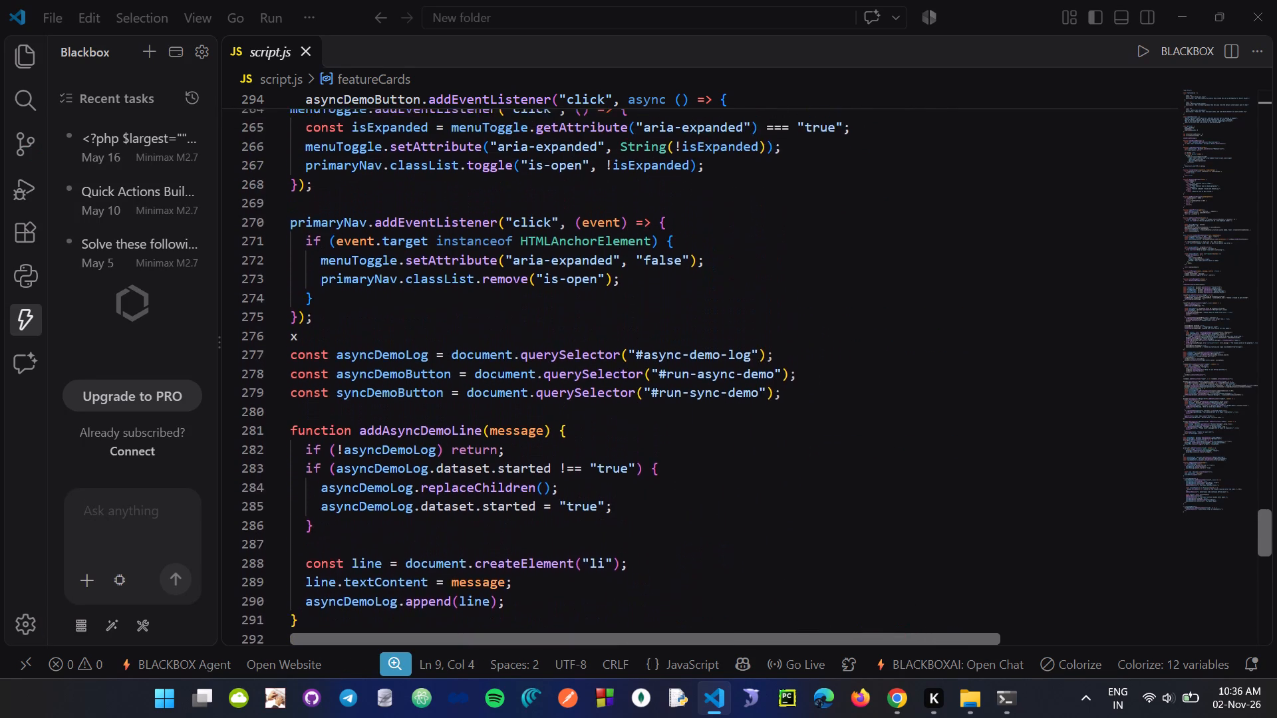
scroll(476, 519, "up", 5)
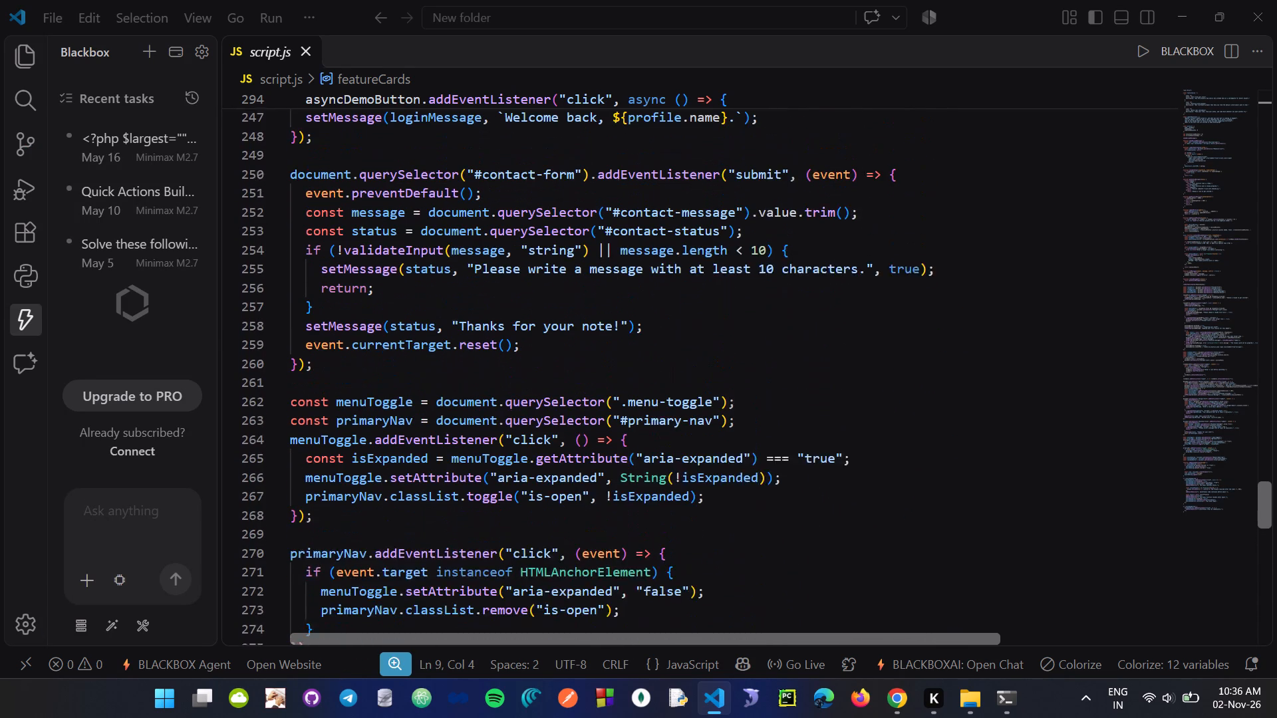
scroll(476, 519, "up", 5)
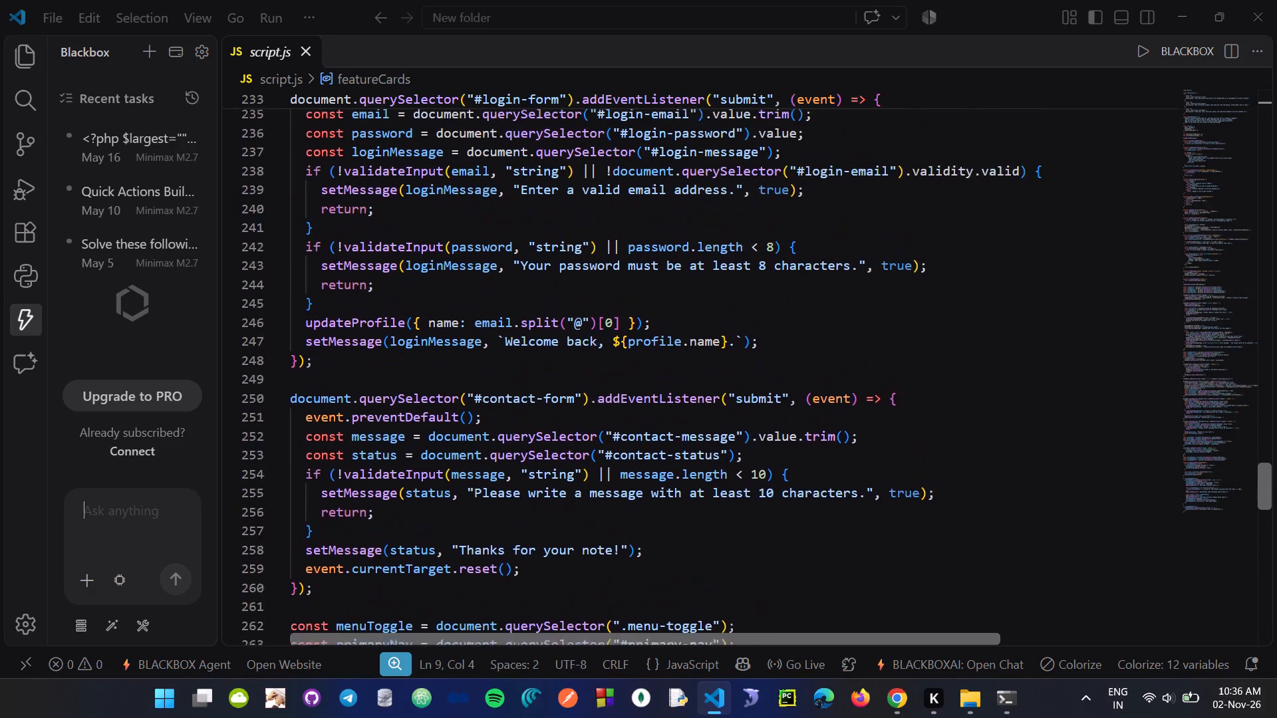
scroll(476, 519, "up", 5)
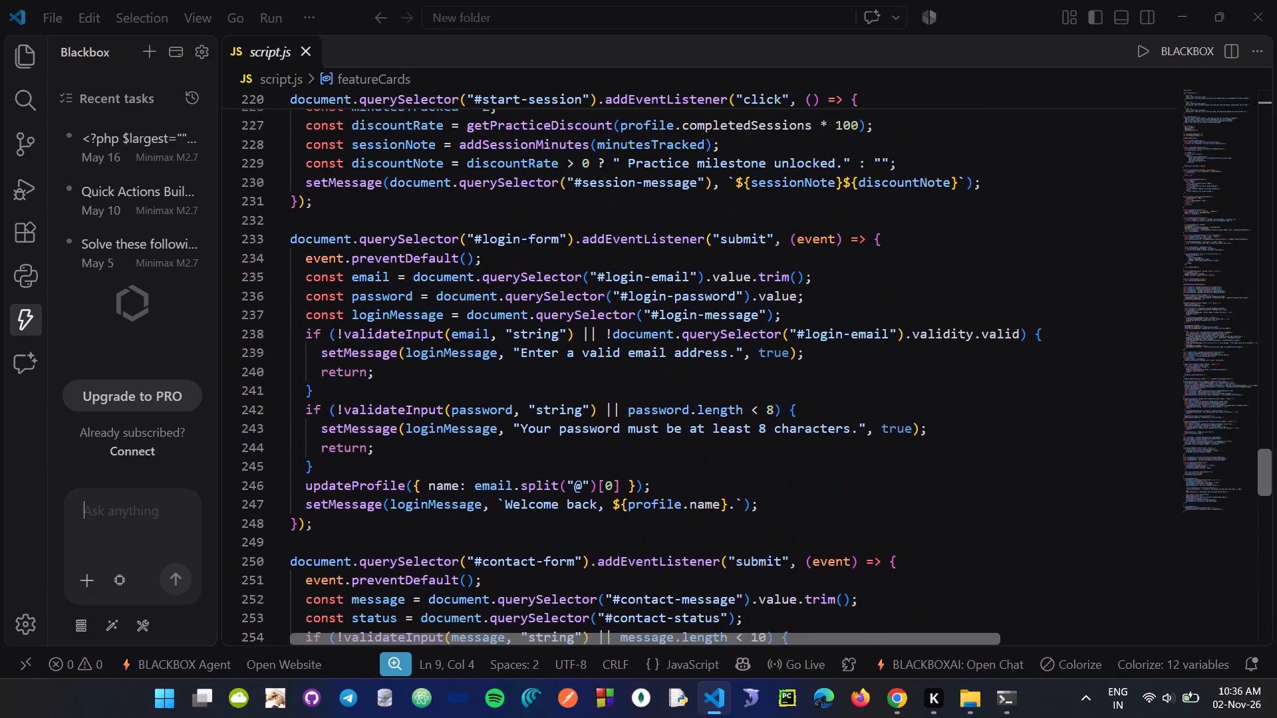
scroll(476, 519, "up", 5)
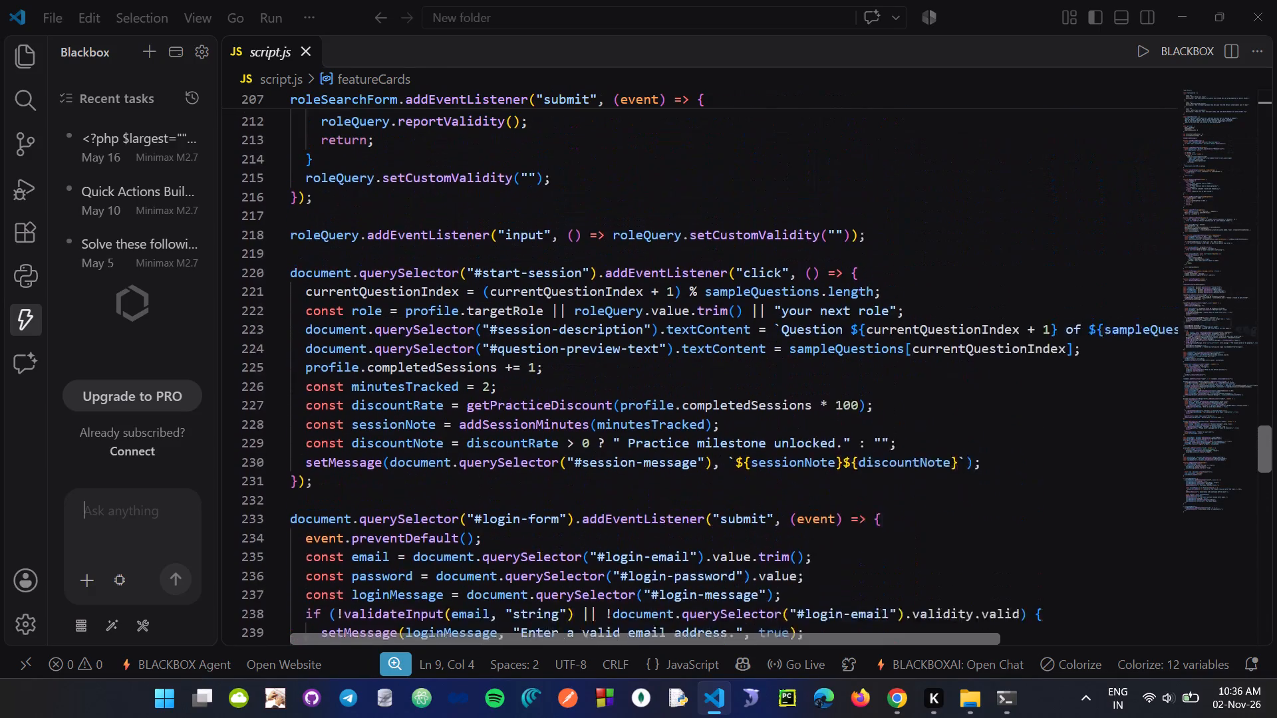
scroll(476, 519, "up", 5)
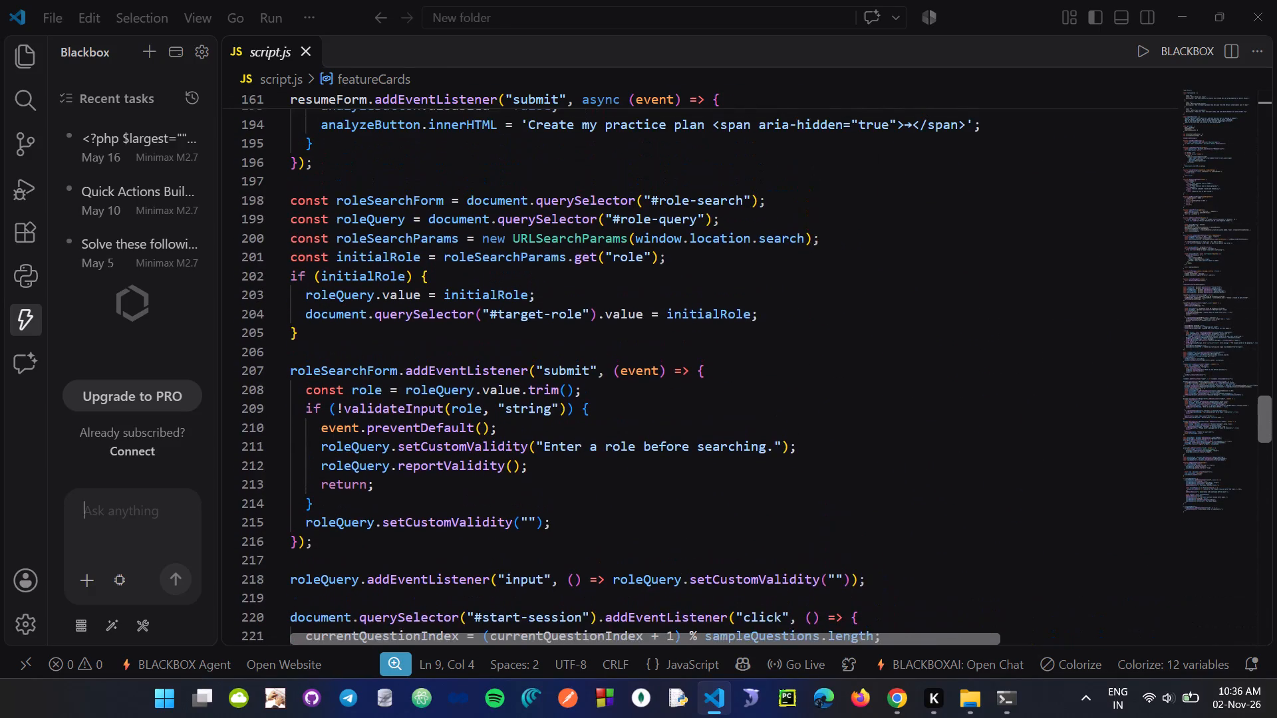
scroll(476, 519, "up", 5)
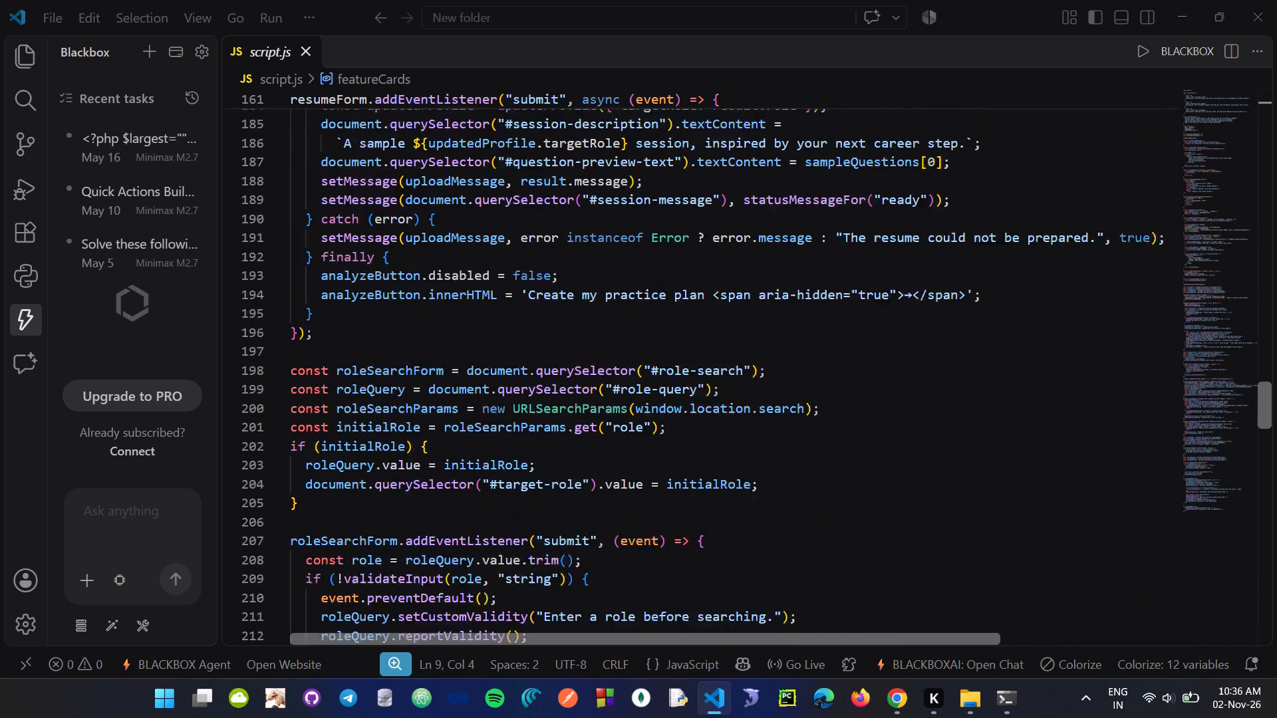
scroll(476, 519, "up", 6)
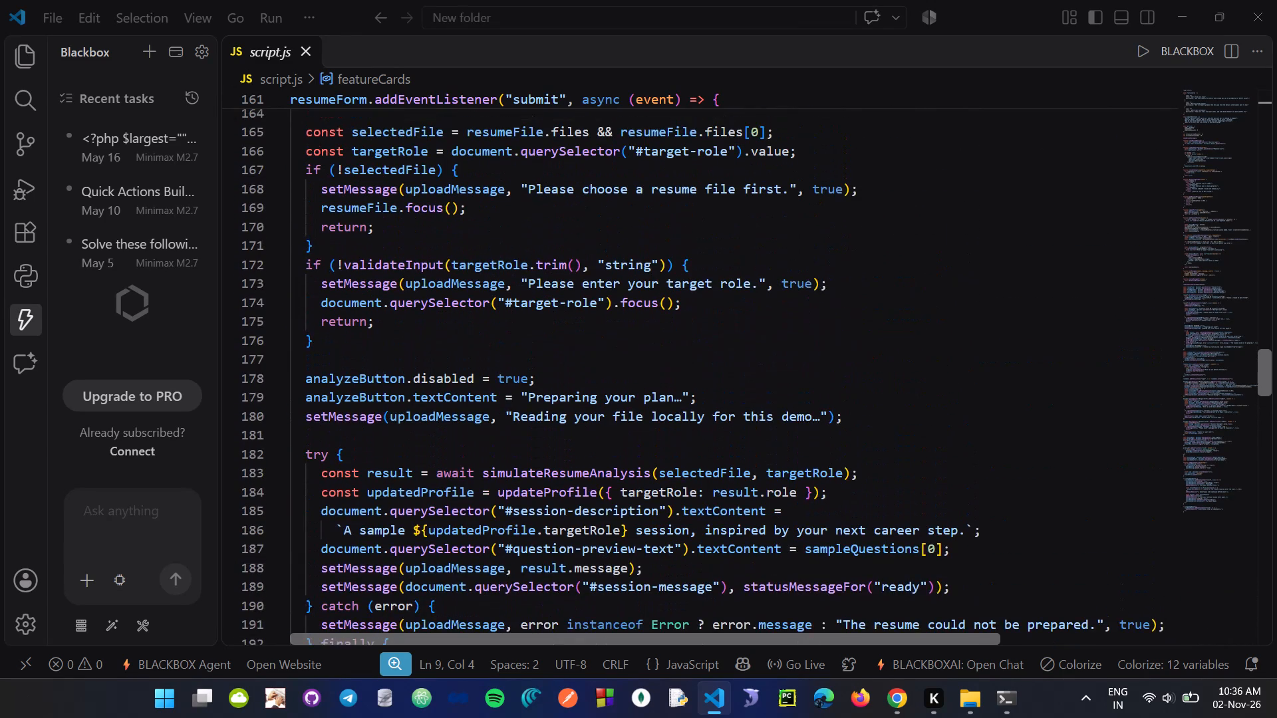
scroll(476, 519, "up", 3)
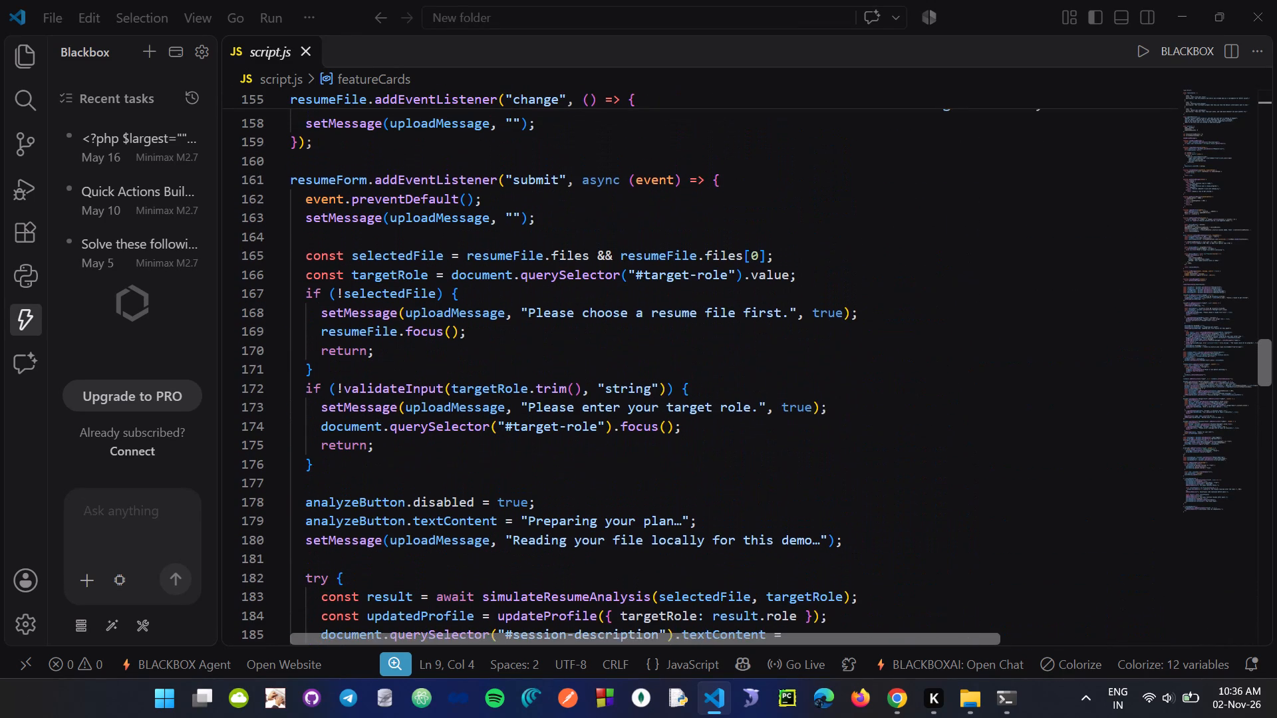
scroll(476, 519, "up", 3)
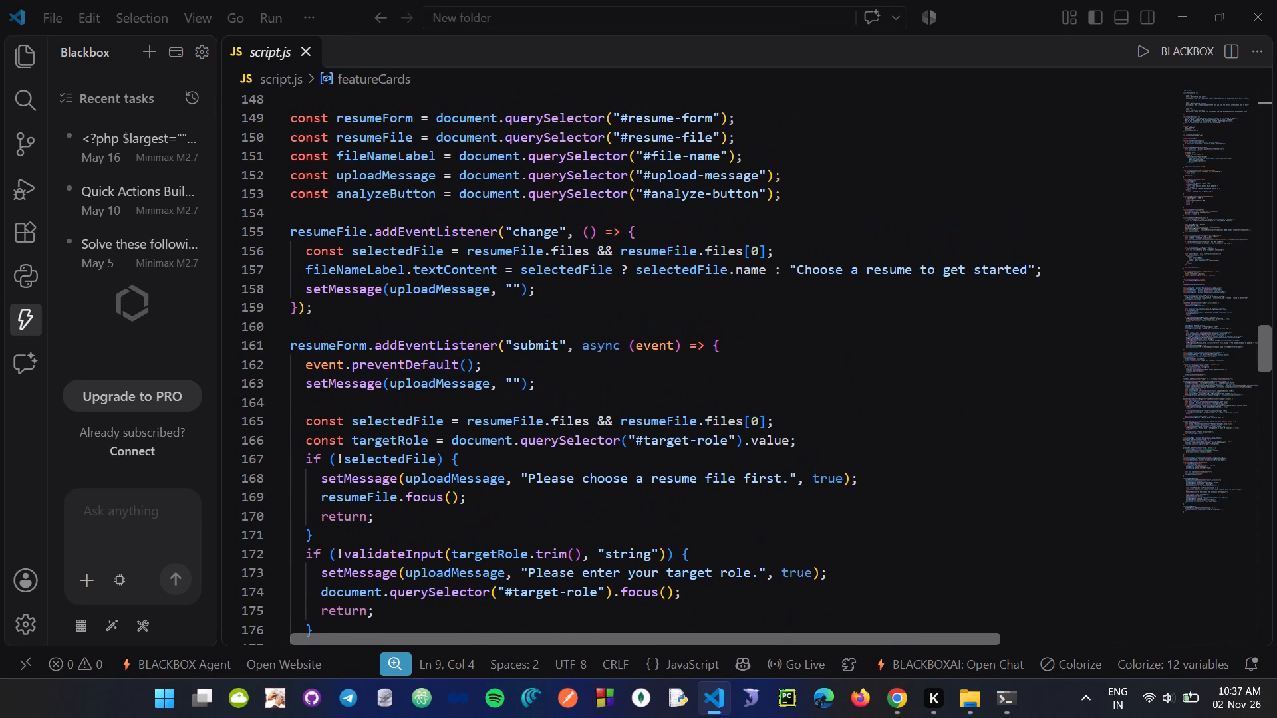
Review the resumeForm submit handler in script.js, continuing down to the role search code.
scroll(476, 519, "down", 1)
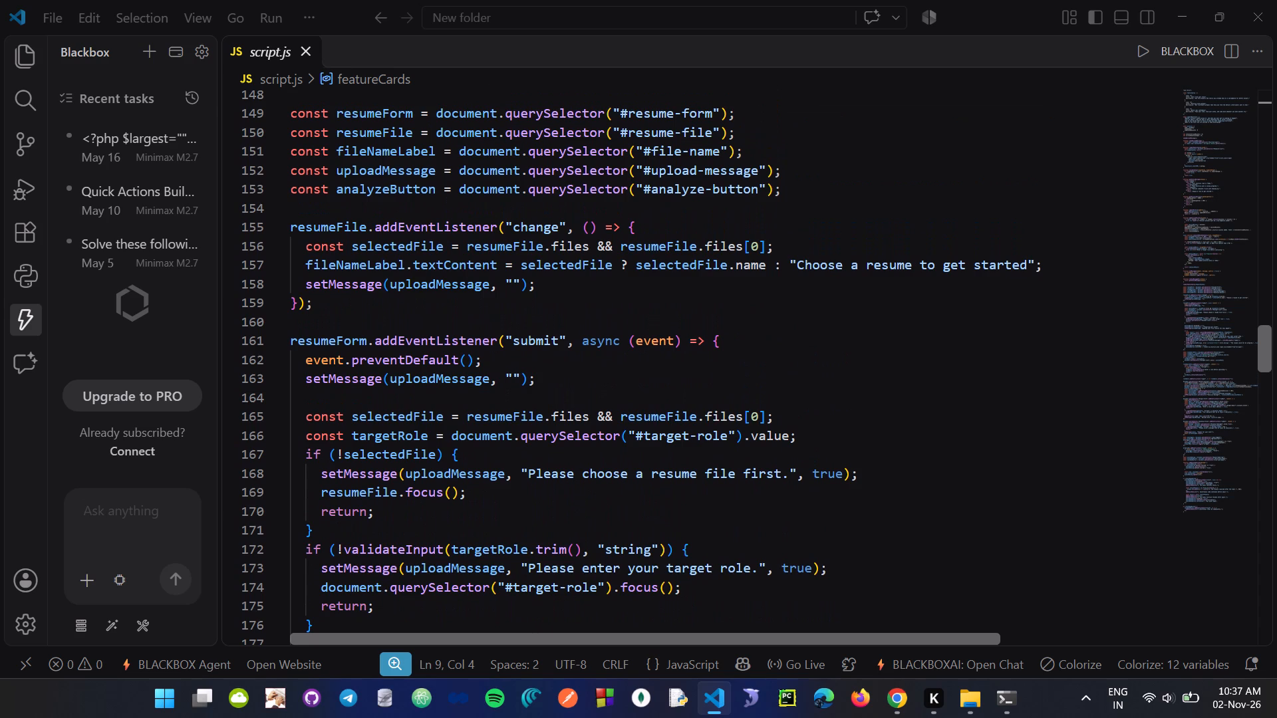
scroll(476, 519, "down", 1)
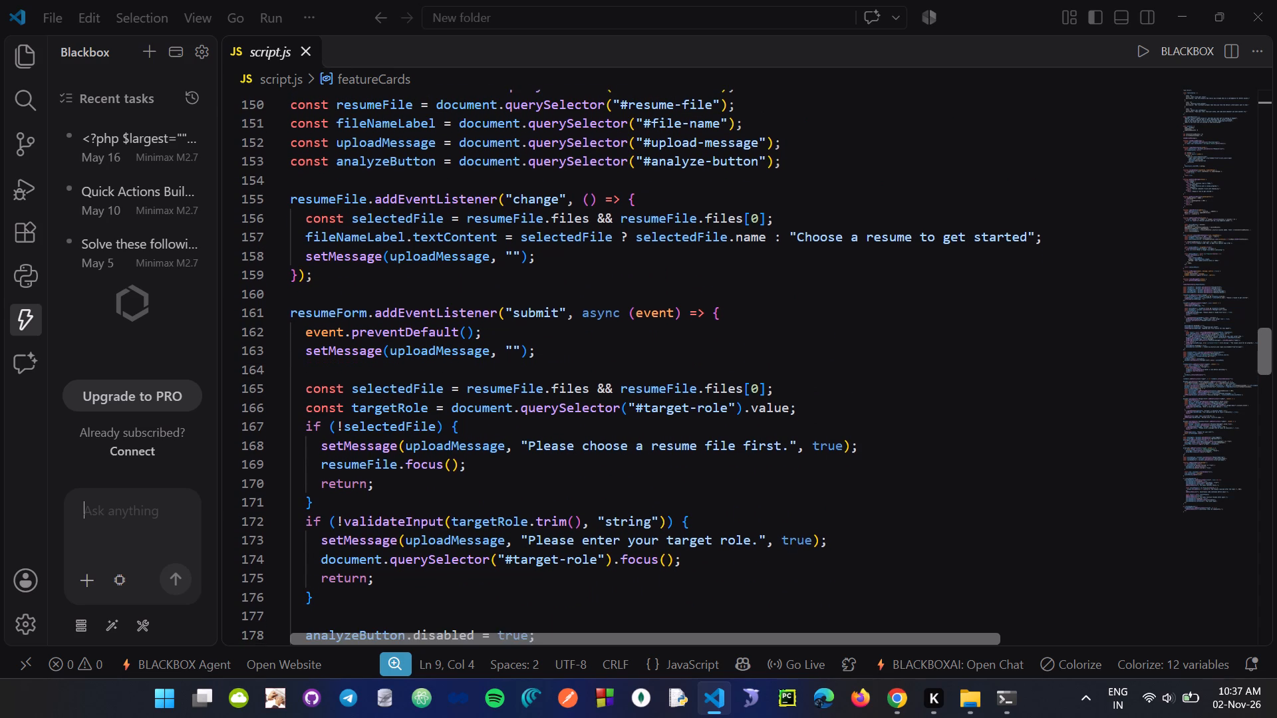
scroll(476, 519, "down", 5)
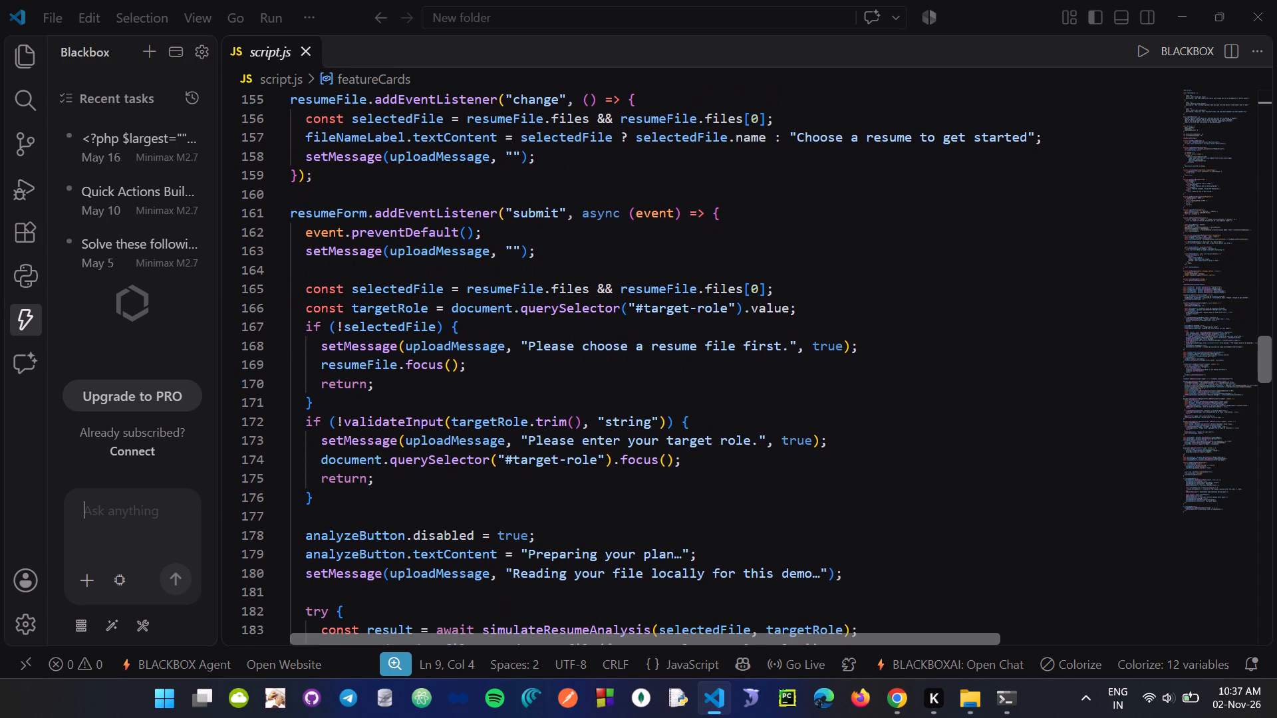
scroll(476, 519, "down", 4)
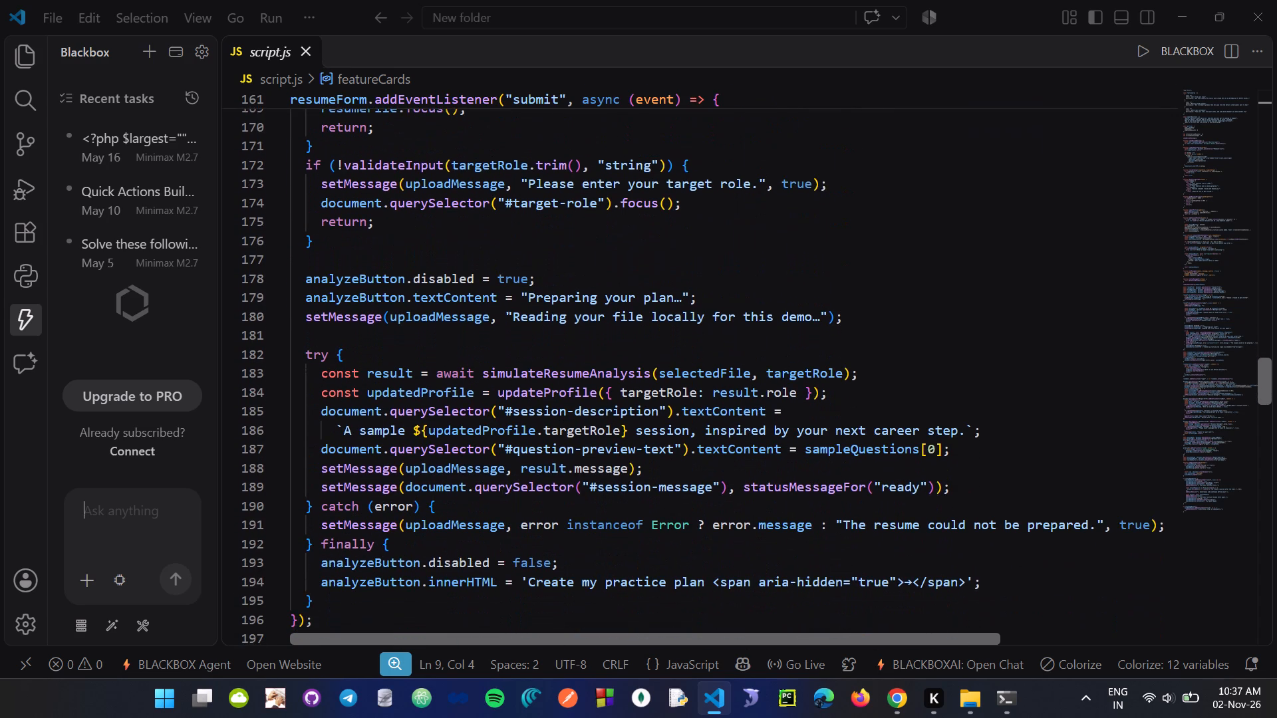
scroll(476, 519, "down", 3)
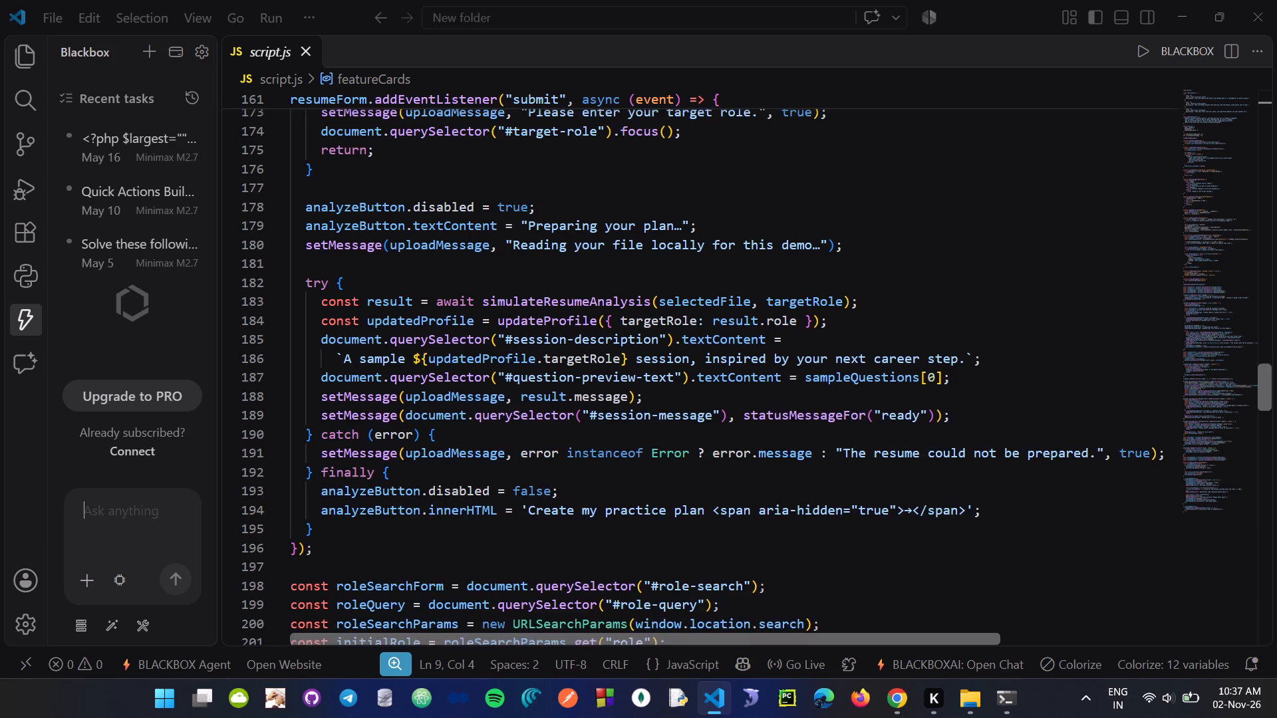
scroll(476, 519, "down", 4)
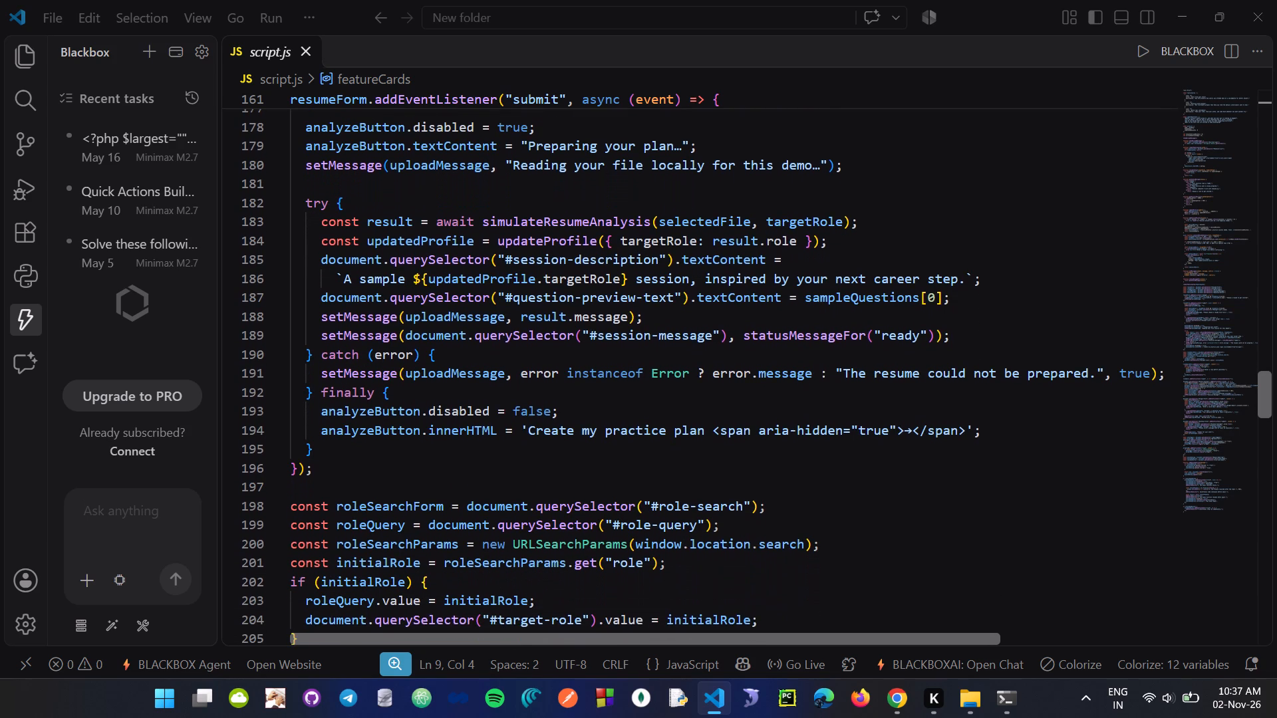
Return to the project's file list and open index.html with Live Server.
left_click(12, 51)
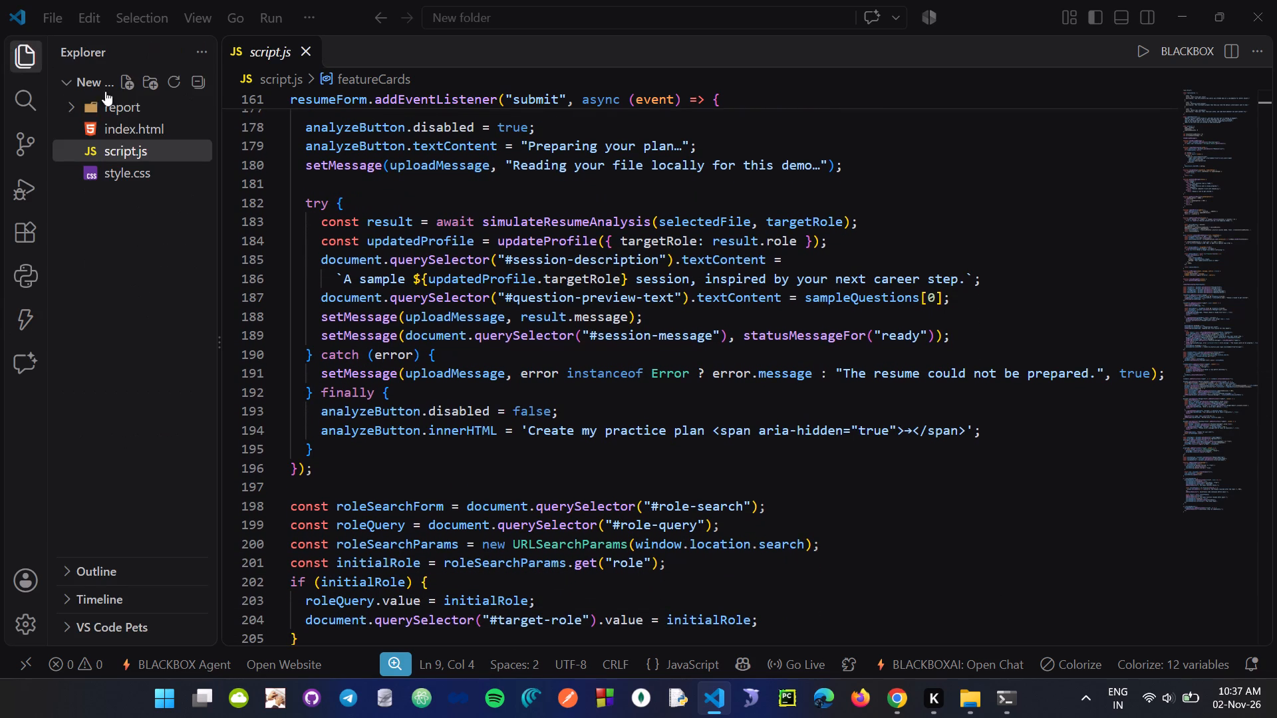
right_click(132, 132)
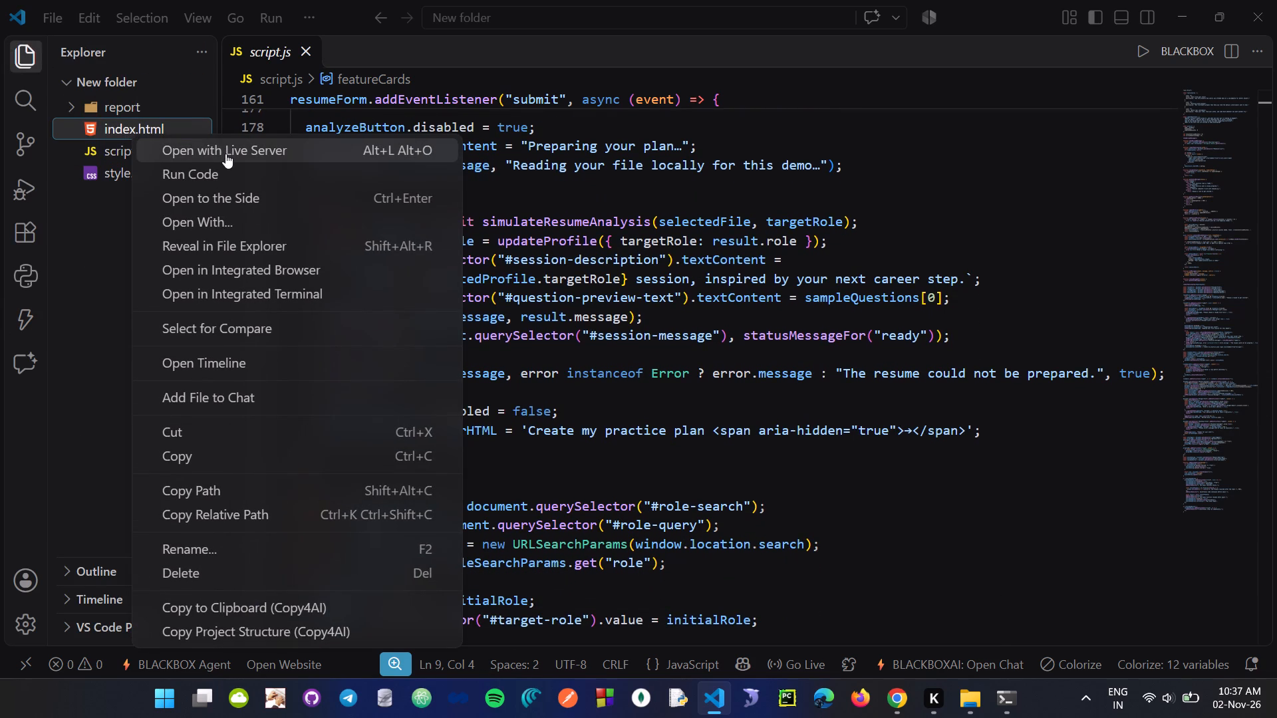
left_click(225, 154)
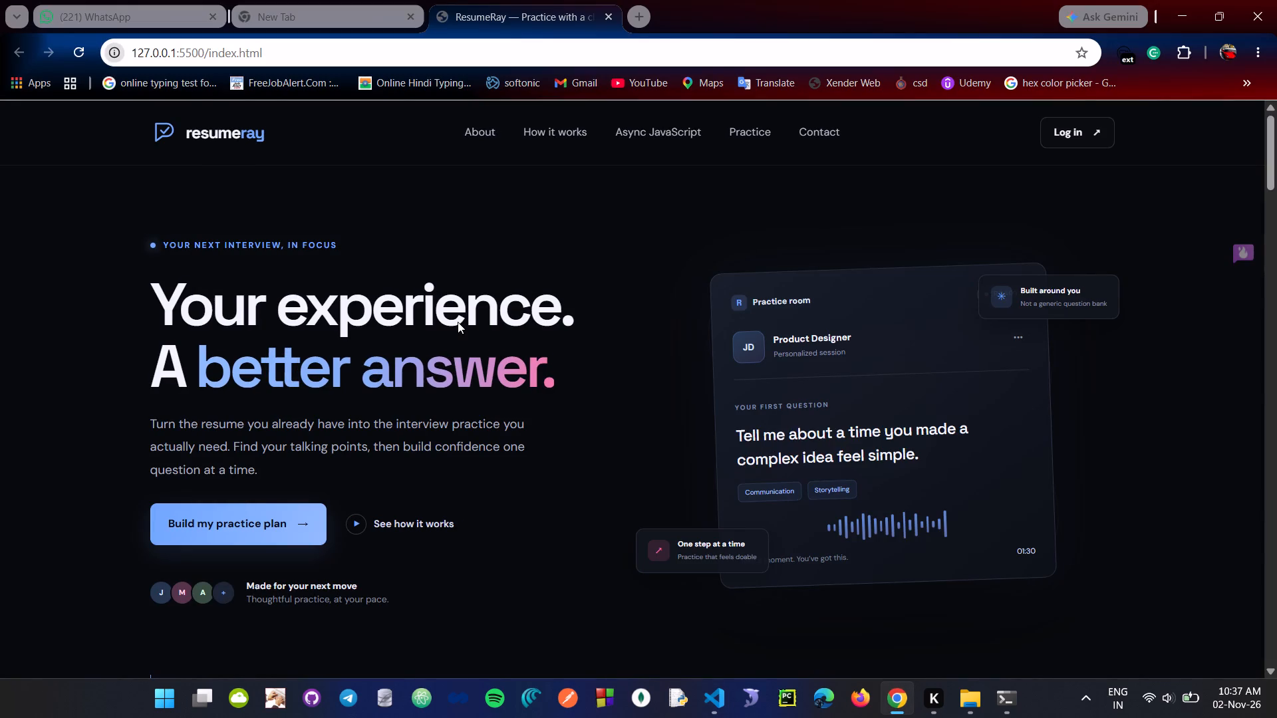
Look over the ResumeRay page in the browser, from the hero down to the "Understand sync & async" section and its demo.
scroll(436, 372, "down", 4)
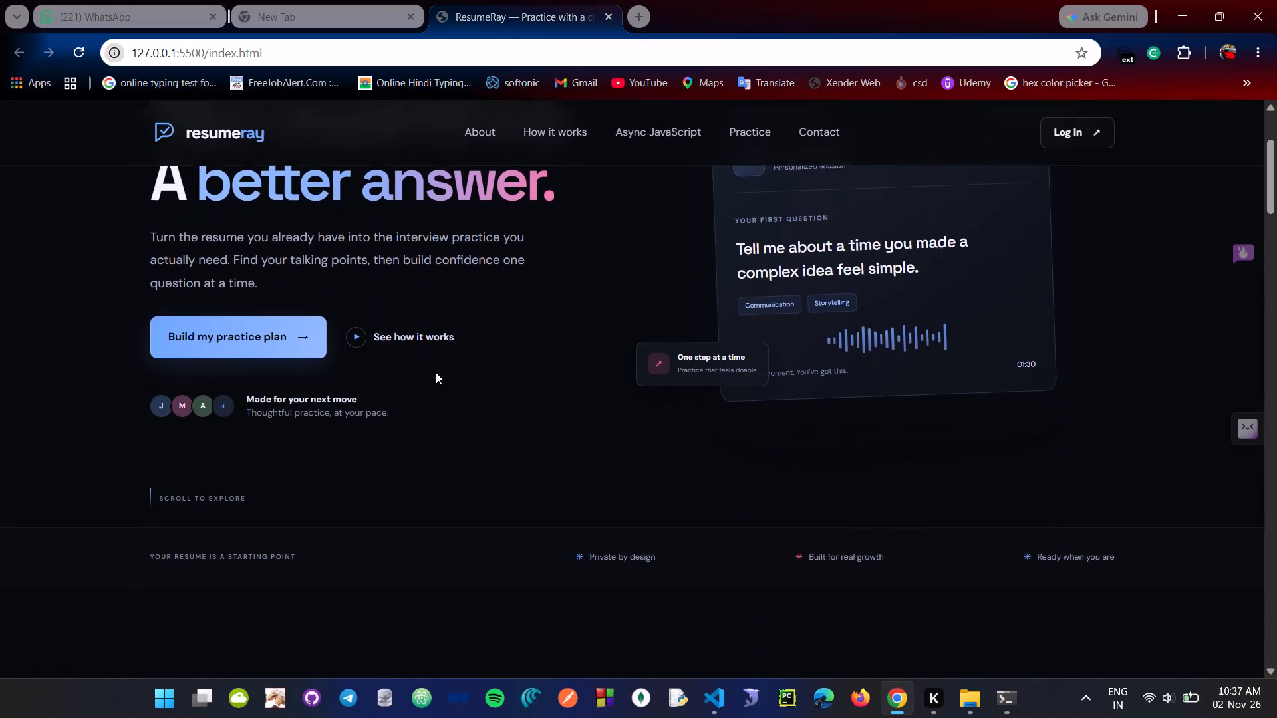
scroll(436, 372, "down", 5)
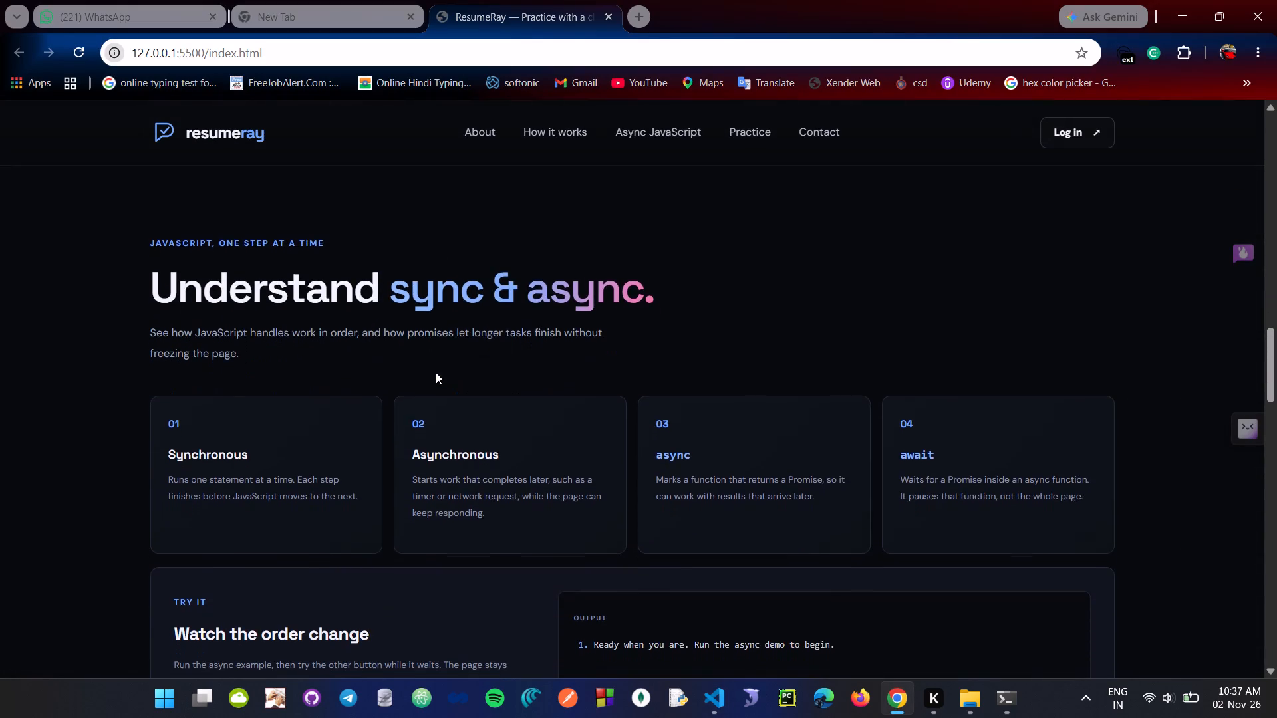
scroll(436, 372, "up", 3)
scroll(436, 372, "down", 1)
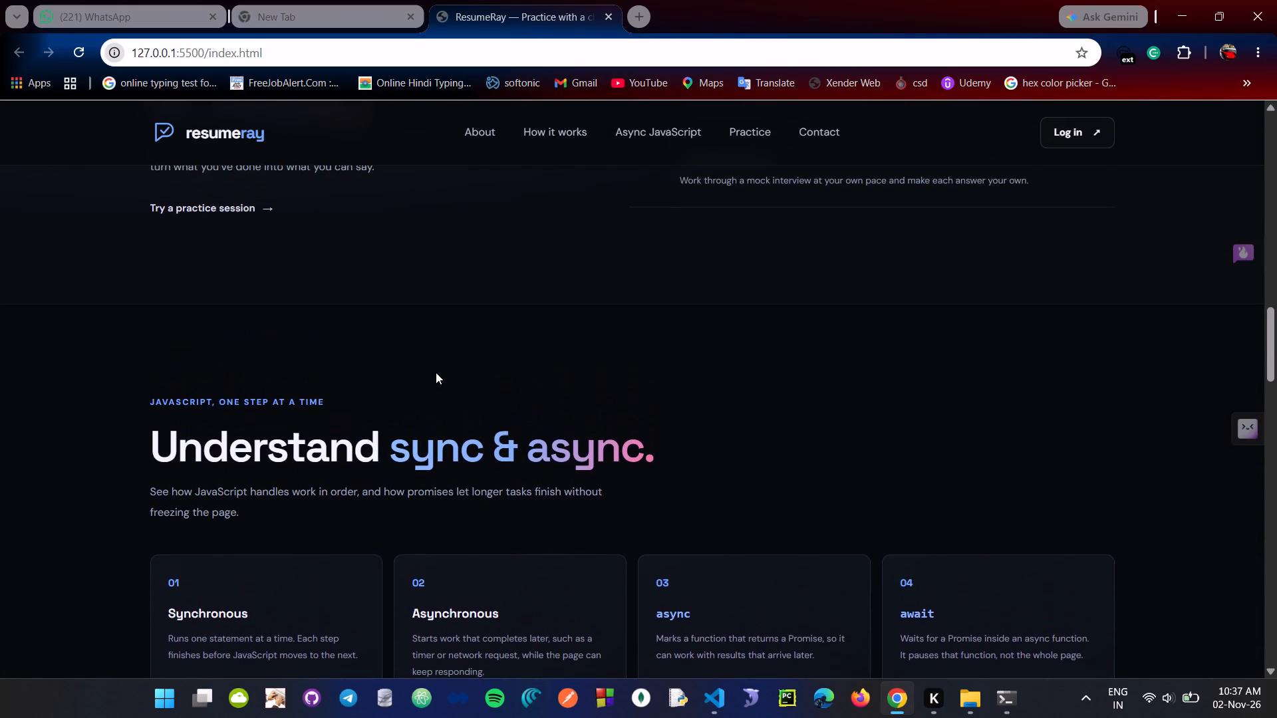
scroll(436, 372, "down", 1)
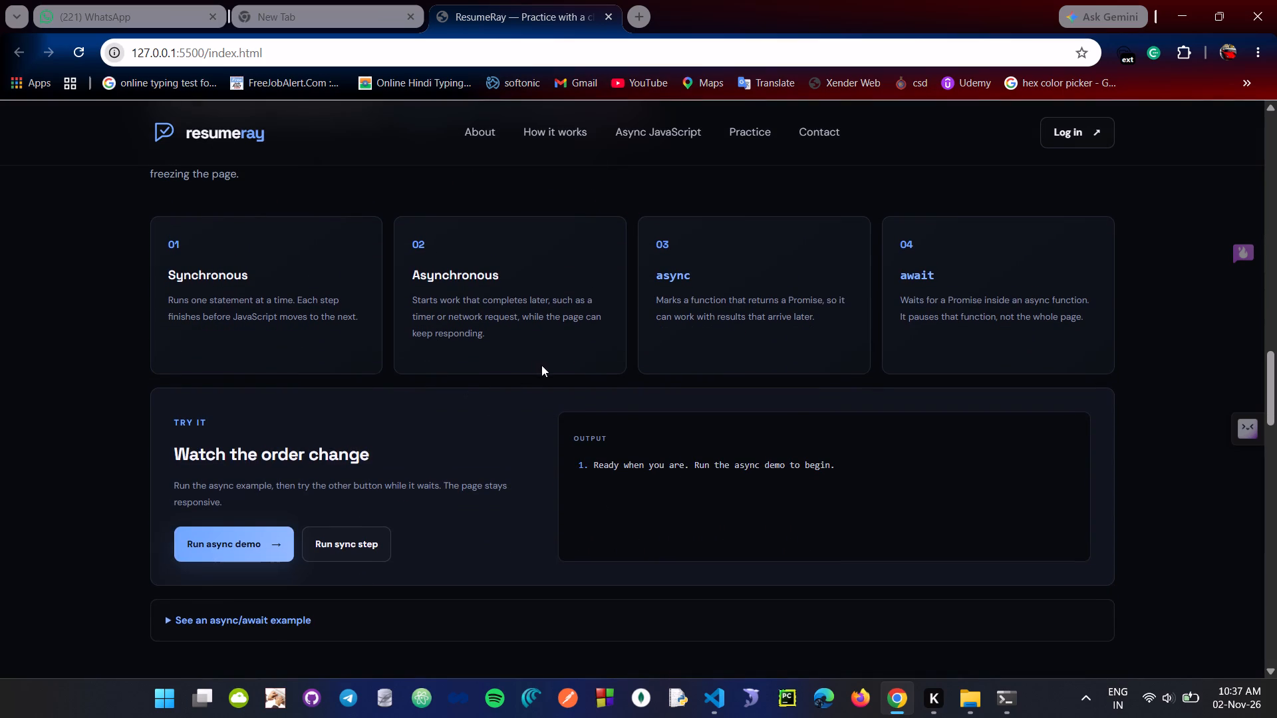